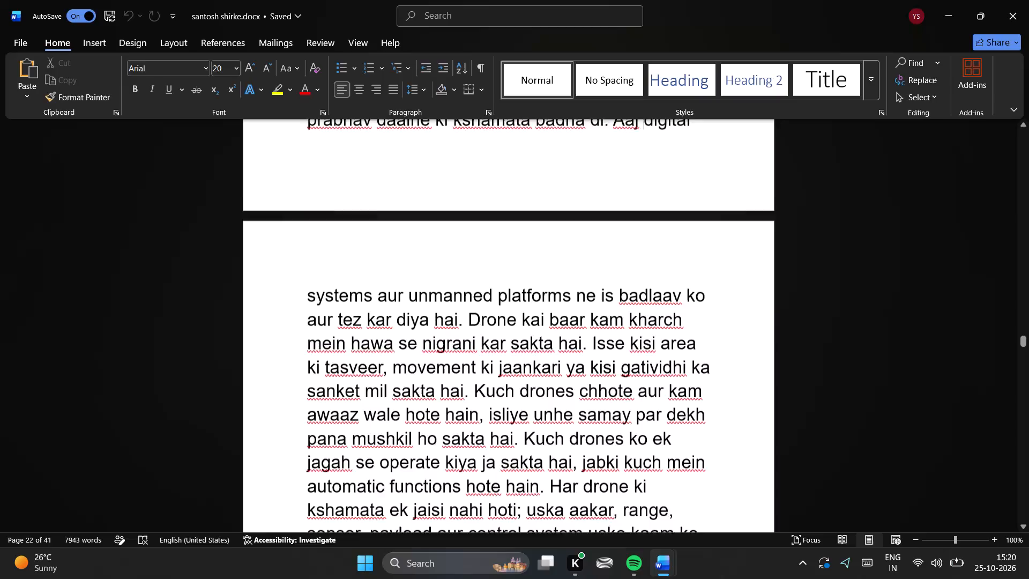
# Look back through the drone essay's body text to the start of the COUNTER-DRONE MEASURES section.
pyautogui.press('Up')
pyautogui.press('Up')
pyautogui.press('Up')
pyautogui.press('Up')
pyautogui.press('Up')
pyautogui.press('Up')
pyautogui.press('Up')
pyautogui.press('Up')
pyautogui.press('Up')
pyautogui.press('Up')
pyautogui.press('Up')
pyautogui.press('Up')
pyautogui.press('Up')
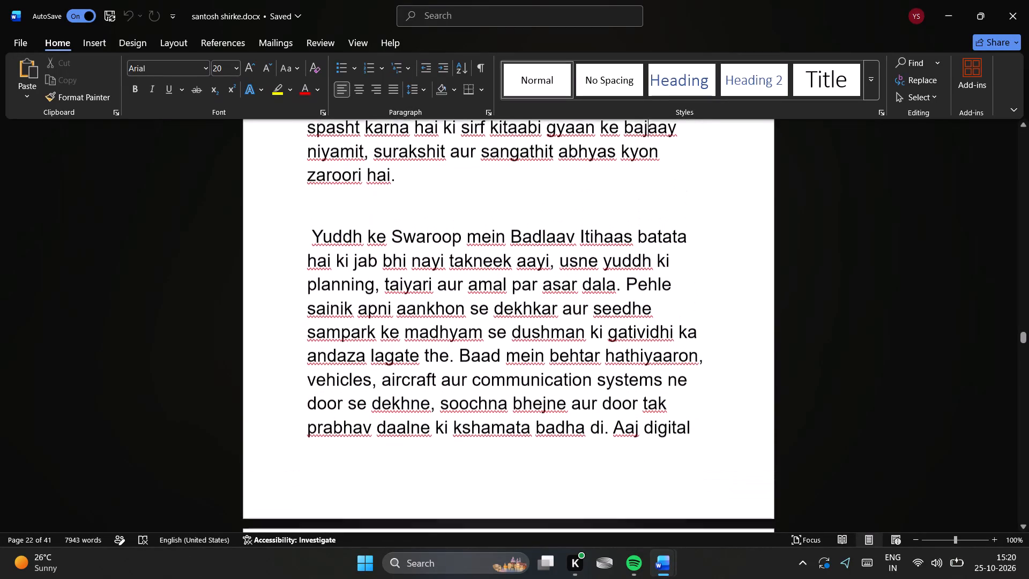
pyautogui.press('Up')
pyautogui.press('Up')
pyautogui.press('Up')
pyautogui.press('Up')
pyautogui.press('Up')
pyautogui.press('Up')
pyautogui.press('Up')
pyautogui.press('Up')
pyautogui.press('Up')
pyautogui.press('Up')
pyautogui.press('Up')
pyautogui.press('Up')
pyautogui.press('Up')
pyautogui.press('Up')
pyautogui.press('Up')
pyautogui.press('Up')
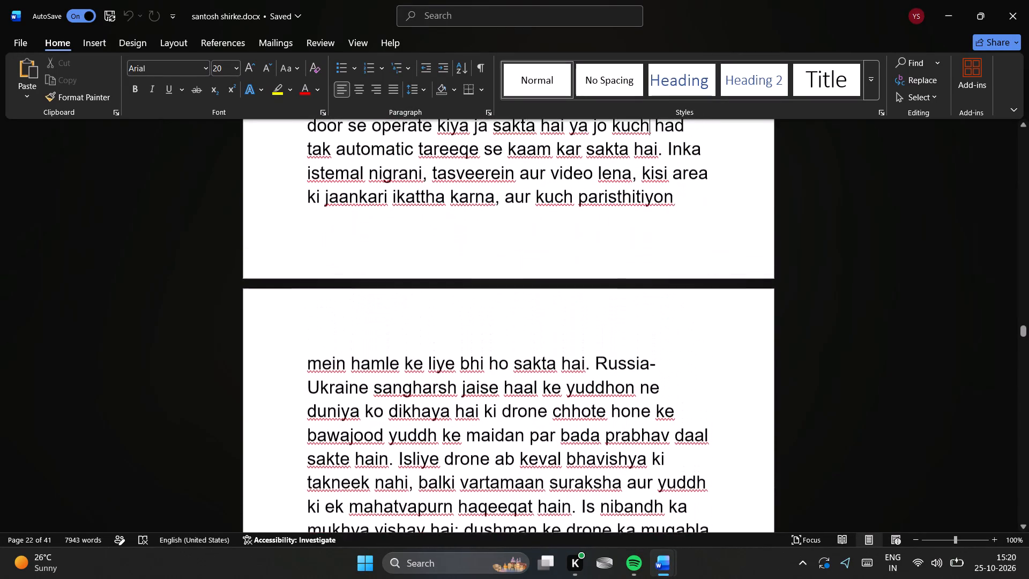
pyautogui.press('Up')
pyautogui.press('Up')
pyautogui.press('Up')
pyautogui.press('Up')
pyautogui.press('Up')
pyautogui.press('Up')
pyautogui.press('Up')
pyautogui.press('Up')
pyautogui.press('Up')
pyautogui.press('Up')
pyautogui.press('Up')
pyautogui.press('Up')
pyautogui.press('Up')
pyautogui.press('Up')
pyautogui.press('Up')
pyautogui.press('Up')
pyautogui.press('Up')
pyautogui.press('Up')
pyautogui.press('Up')
pyautogui.press('Up')
pyautogui.press('Up')
pyautogui.press('Up')
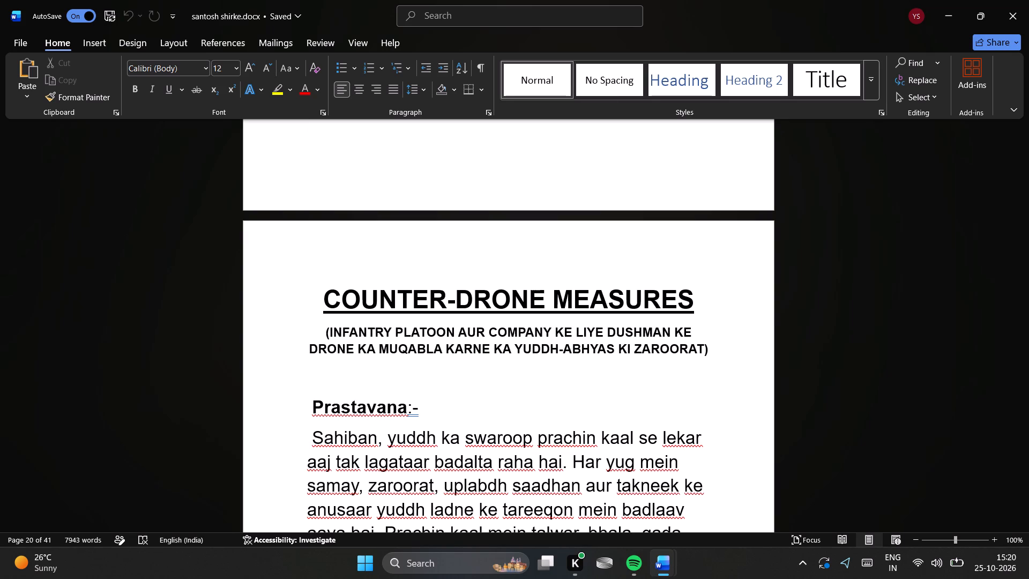
# Review the COUNTER-DRONE MEASURES heading, its subtitle and the opening paragraph under Prastavana.
pyautogui.press('Down')
pyautogui.press('Down')
pyautogui.press('Down')
pyautogui.press('Down')
pyautogui.press('Down')
pyautogui.press('Down')
pyautogui.press('Down')
pyautogui.press('Down')
pyautogui.press('Down')
pyautogui.press('Down')
pyautogui.press('Down')
pyautogui.press('Down')
pyautogui.press('Down')
pyautogui.press('Down')
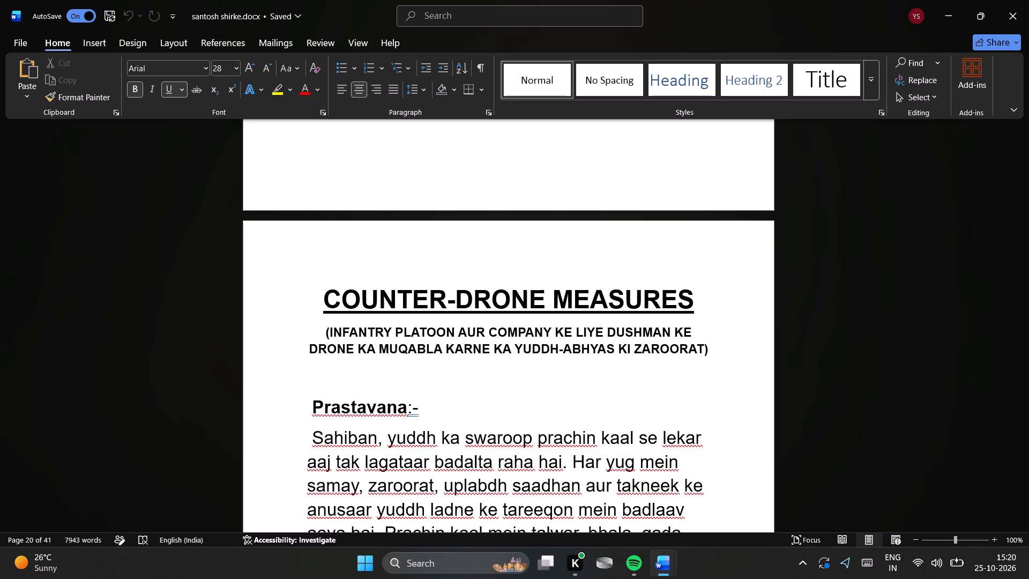
pyautogui.press('Down')
pyautogui.press('Down')
pyautogui.press('Down')
pyautogui.press('Down')
pyautogui.press('Down')
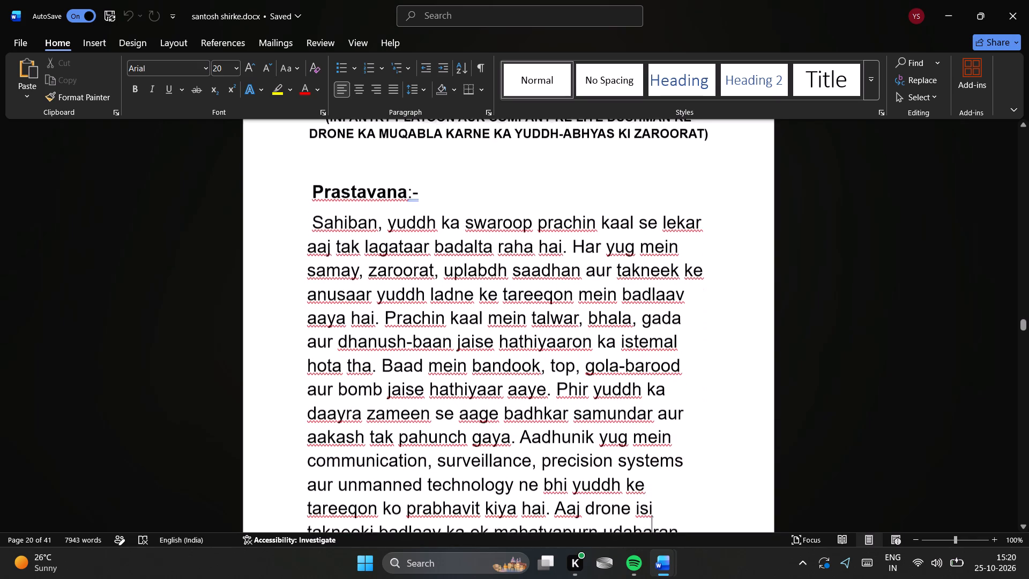
pyautogui.press('Down')
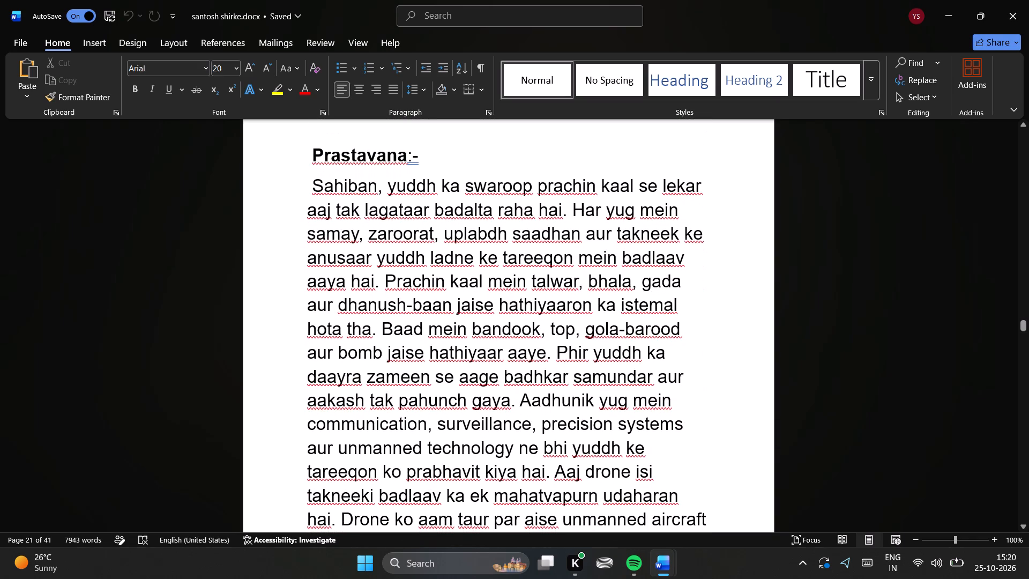
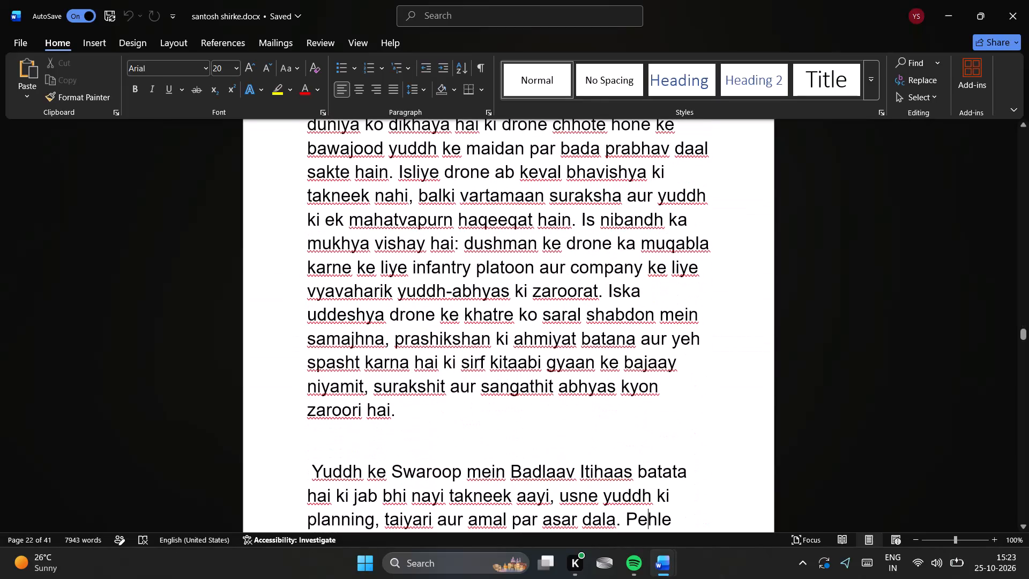
# Review the closing lines of the Prastavana paragraph, from its end before Yuddh ke Swaroop mein Badlaav back to the sentence starting "Isliye drone ab".
pyautogui.press('Up')
pyautogui.press('Up')
pyautogui.press('Up')
pyautogui.press('Up')
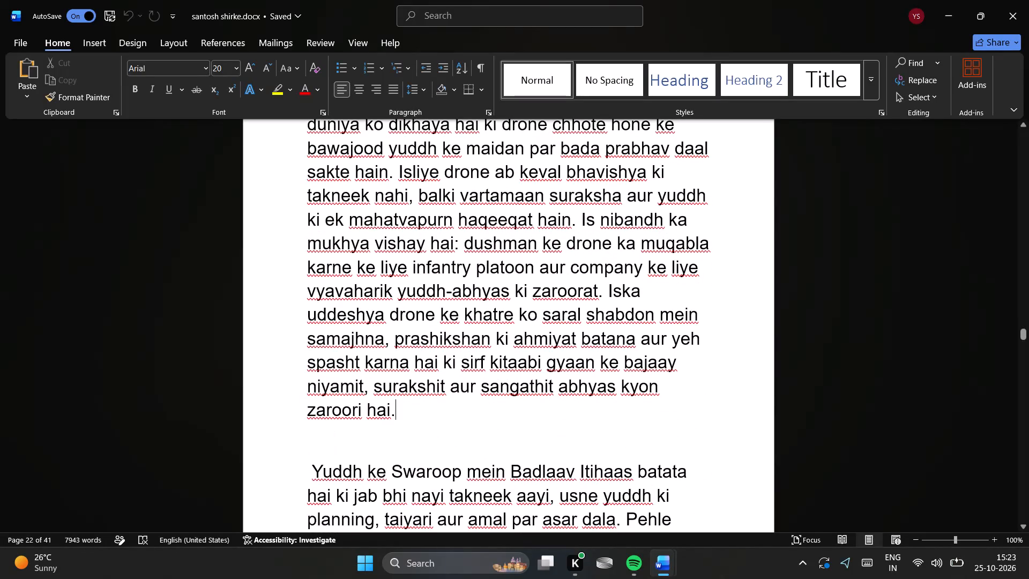
pyautogui.press('Up')
pyautogui.press('Up')
pyautogui.press('Up')
pyautogui.press('Up')
pyautogui.press('Up')
pyautogui.press('Up')
pyautogui.press('Up')
pyautogui.press('Up')
pyautogui.press('Up')
pyautogui.press('Up')
pyautogui.press('Up')
pyautogui.press('Down')
pyautogui.press('Down')
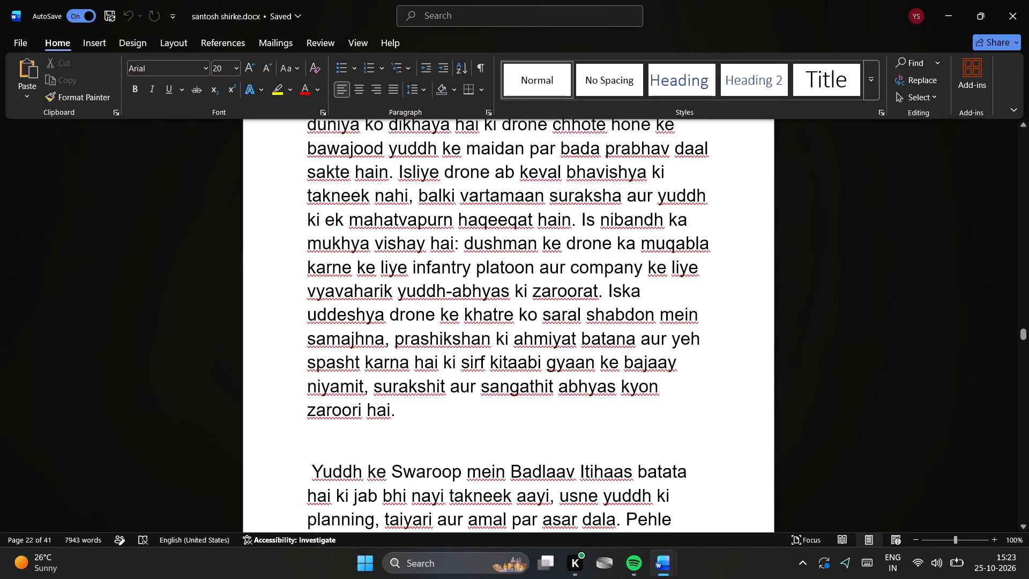
# Look back from the essay's stated purpose through the Russia-Ukraine example to the drone-use passage at the end of the preceding page.
pyautogui.click(717, 337)
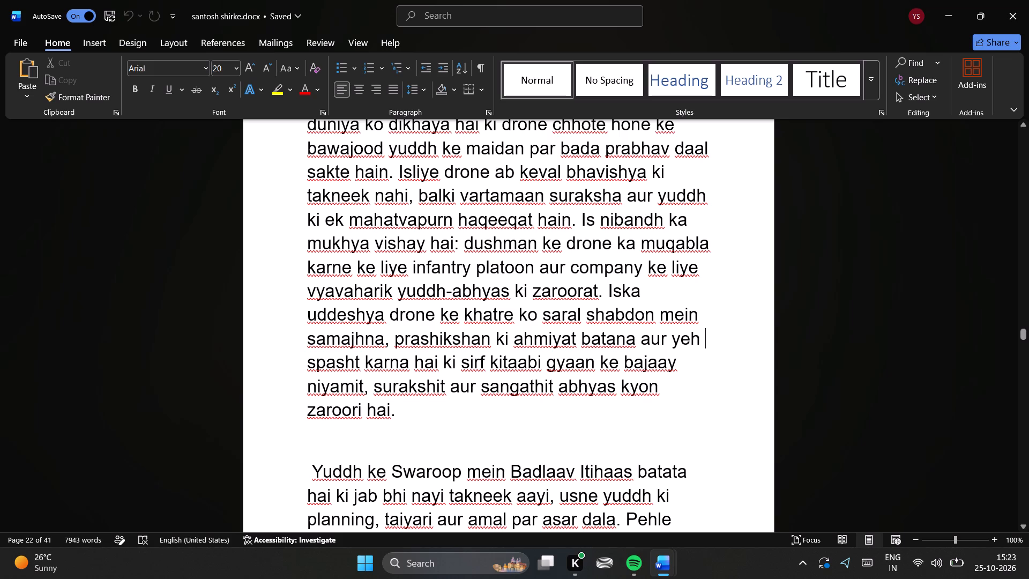
pyautogui.press('Up')
pyautogui.press('Up')
pyautogui.press('Up')
pyautogui.press('Up')
pyautogui.press('Up')
pyautogui.press('Up')
pyautogui.press('Up')
pyautogui.press('Up')
pyautogui.press('Up')
pyautogui.press('Up')
pyautogui.press('Up')
pyautogui.press('Up')
pyautogui.press('Up')
pyautogui.press('Up')
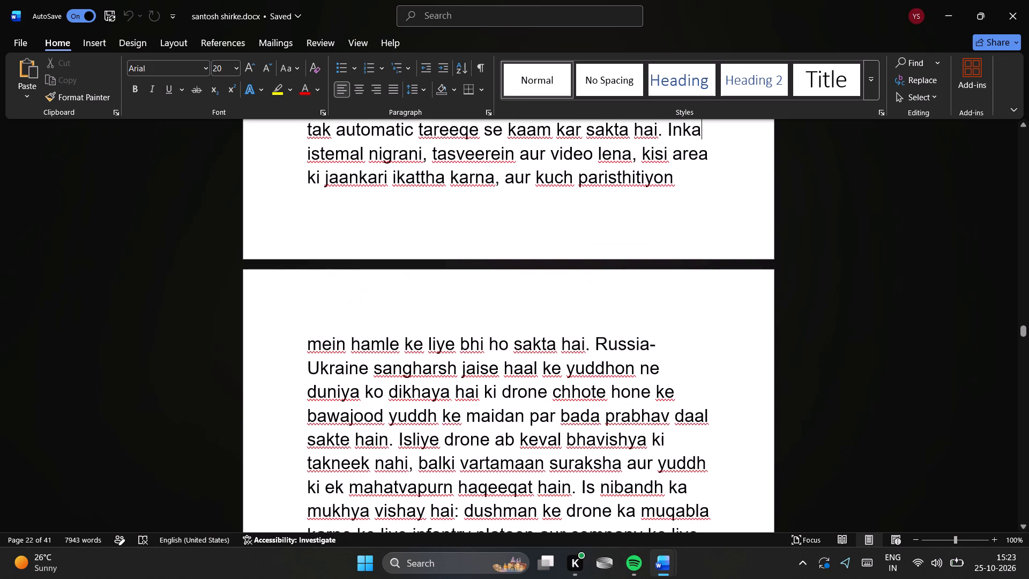
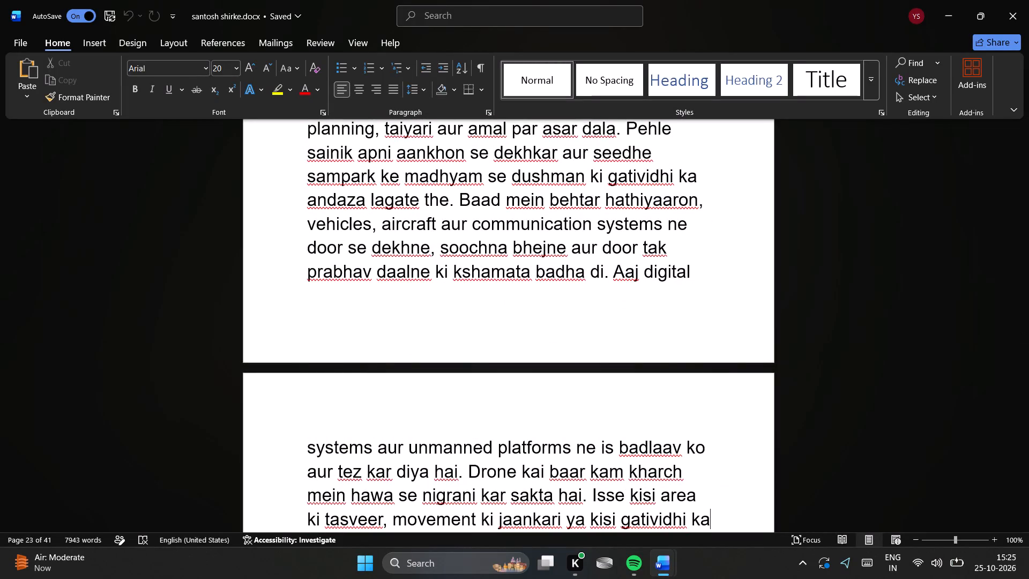
# Review the passage backwards from the drone surveillance lines "ki tasveer, movement ki jaankari" to the preceding page's line "planning, taiyari aur amal par asar dala".
pyautogui.press('Up')
pyautogui.press('Up')
pyautogui.press('Up')
pyautogui.press('Up')
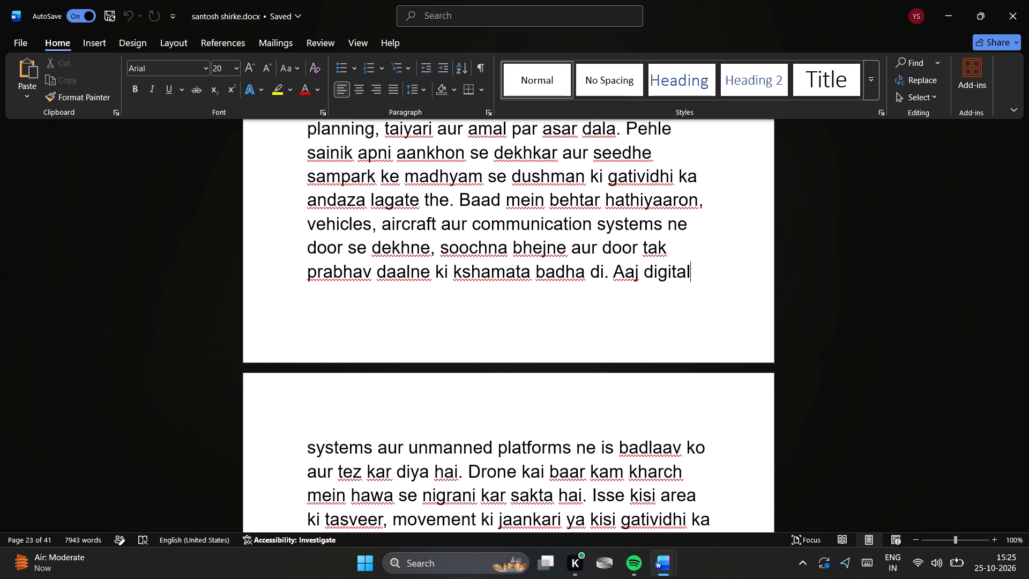
pyautogui.press('Up')
pyautogui.press('Up')
pyautogui.press('Up')
pyautogui.press('Up')
pyautogui.press('Up')
pyautogui.press('Up')
pyautogui.press('Up')
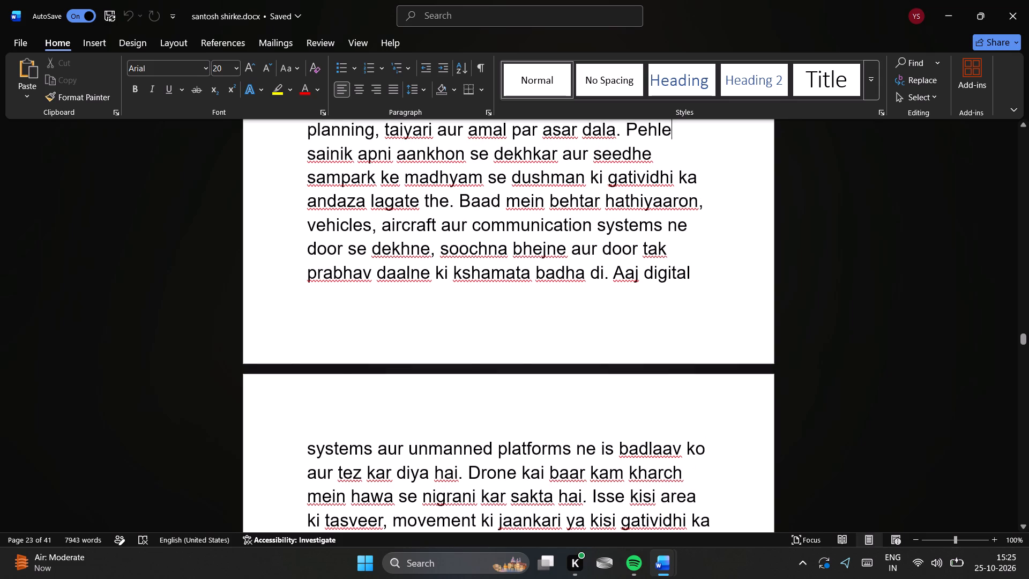
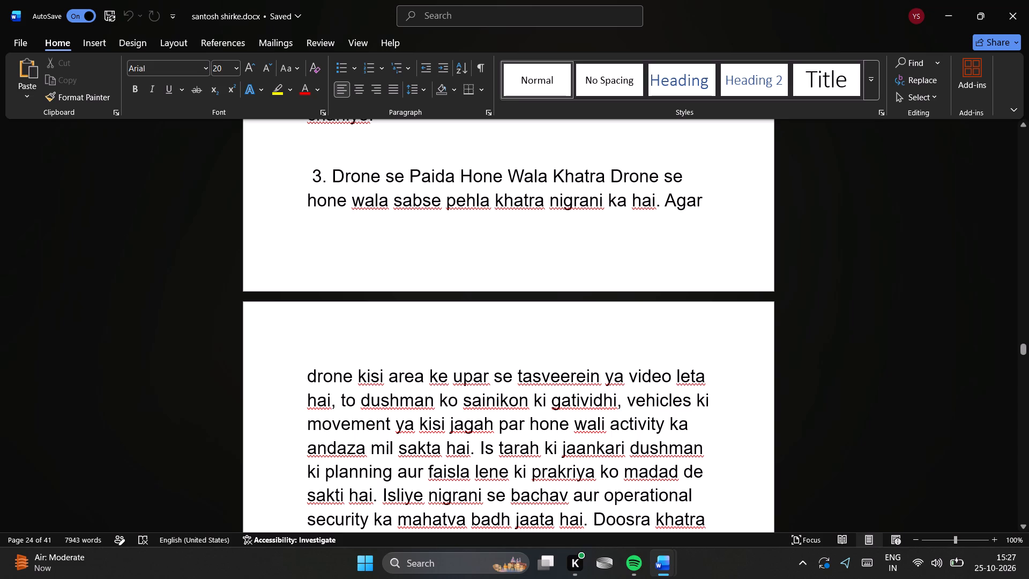
# Add a hyphen after the section 3 heading "Drone se Paida Hone Wala Khatra" and move its body text into a new tab-indented paragraph.
pyautogui.click(607, 177)
pyautogui.press('-')
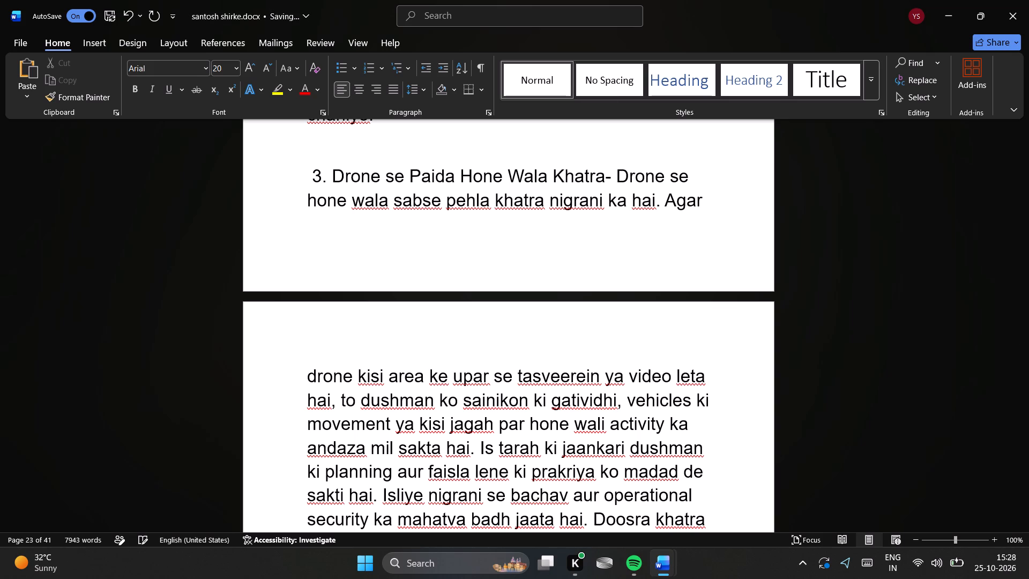
pyautogui.press('Return')
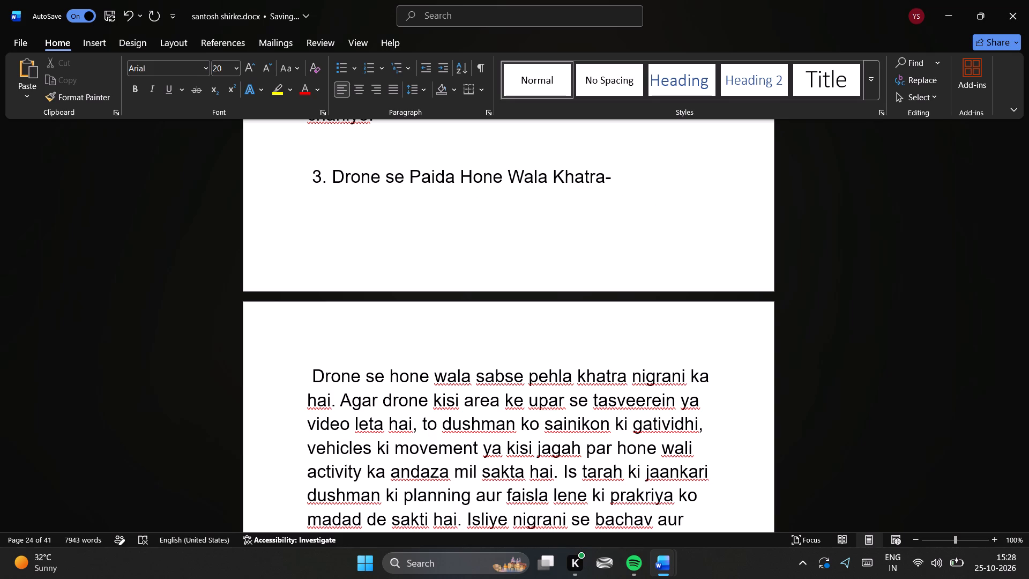
pyautogui.press('Tab')
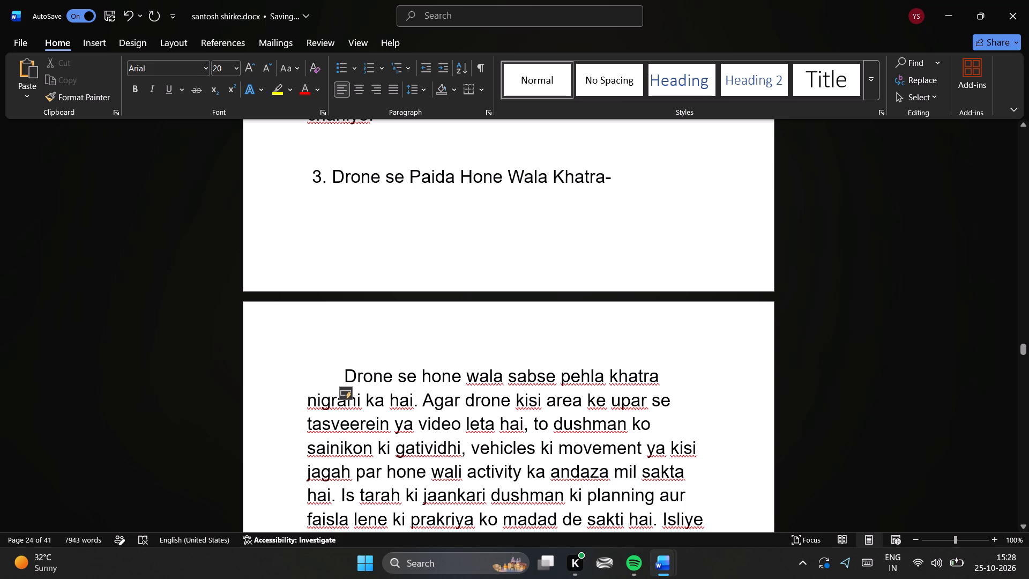
# Make the heading text "Drone se Paida Hone Wala Khatra-" bold, leaving out its number 3.
pyautogui.doubleClick(328, 177)
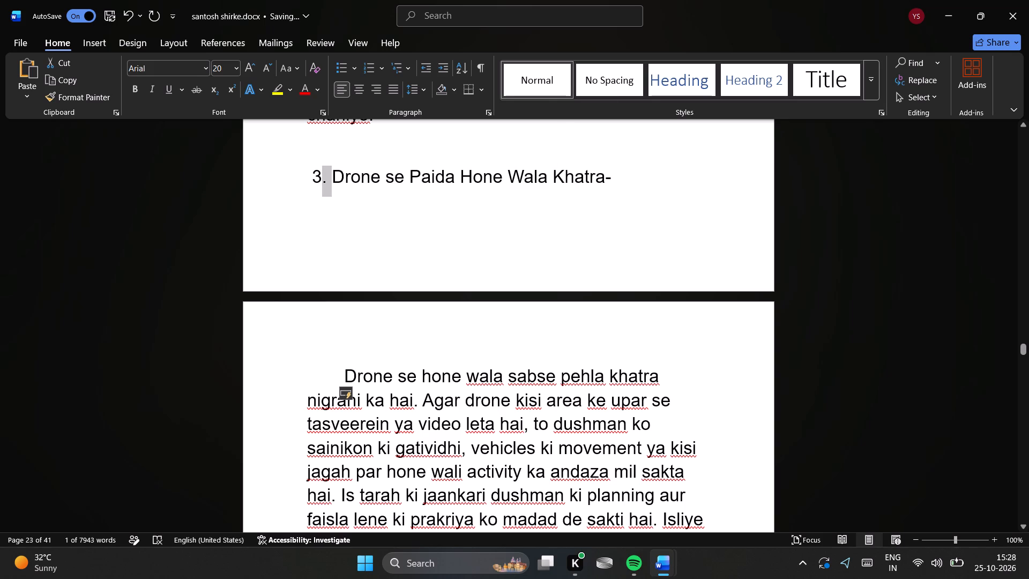
pyautogui.click(326, 187)
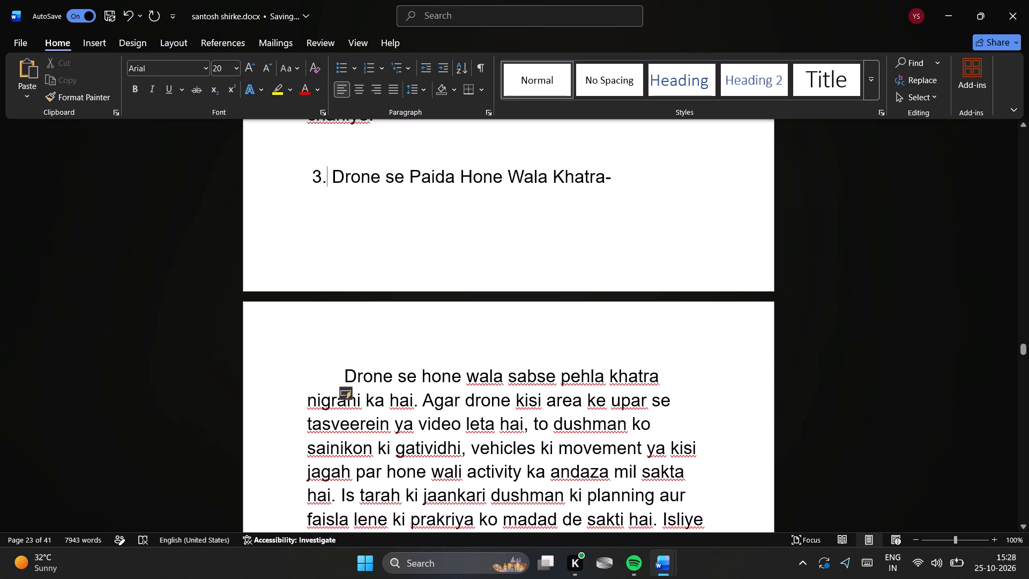
pyautogui.hotkey('shift', 'Right')
pyautogui.hotkey('shift', 'Right')
pyautogui.hotkey('shift', 'Right')
pyautogui.hotkey('shift', 'Right')
pyautogui.hotkey('shift', 'Right')
pyautogui.hotkey('shift', 'Right')
pyautogui.hotkey('shift', 'Right')
pyautogui.hotkey('shift', 'Right')
pyautogui.hotkey('shift', 'Right')
pyautogui.hotkey('shift', 'Right')
pyautogui.hotkey('shift', 'Right')
pyautogui.hotkey('shift', 'Right')
pyautogui.hotkey('shift', 'Right')
pyautogui.hotkey('shift', 'Right')
pyautogui.hotkey('shift', 'Right')
pyautogui.hotkey('shift', 'Right')
pyautogui.hotkey('shift', 'Right')
pyautogui.hotkey('shift', 'Right')
pyautogui.hotkey('shift', 'Right')
pyautogui.hotkey('shift', 'Right')
pyautogui.hotkey('shift', 'Right')
pyautogui.hotkey('shift', 'Right')
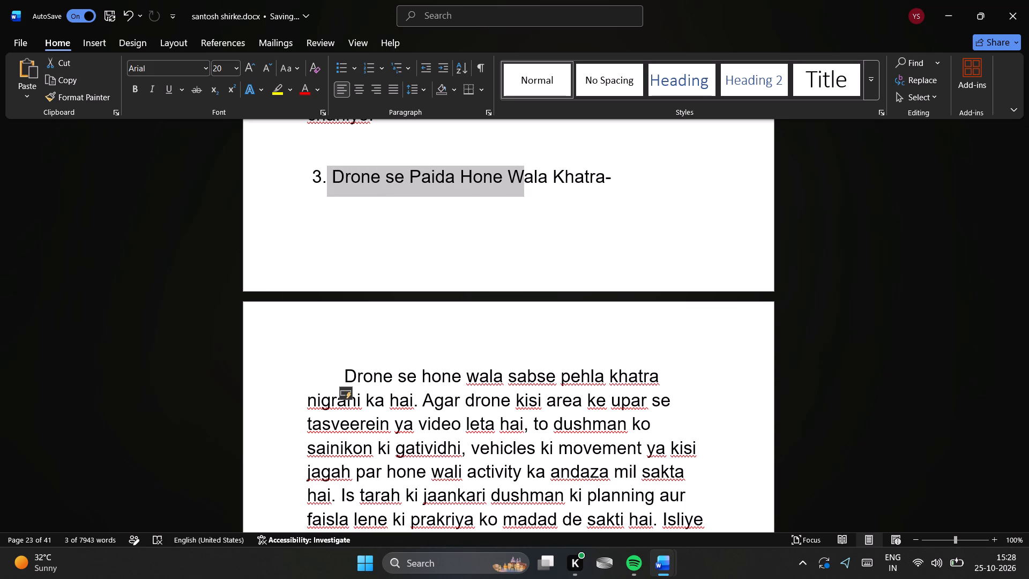
pyautogui.hotkey('shift', 'Right')
pyautogui.hotkey('shift', 'Right')
pyautogui.hotkey('shift', 'Right')
pyautogui.hotkey('shift', 'Right')
pyautogui.hotkey('shift', 'Right')
pyautogui.hotkey('shift', 'Right')
pyautogui.hotkey('shift', 'Right')
pyautogui.hotkey('shift', 'Right')
pyautogui.hotkey('shift', 'Right')
pyautogui.hotkey('shift', 'Right')
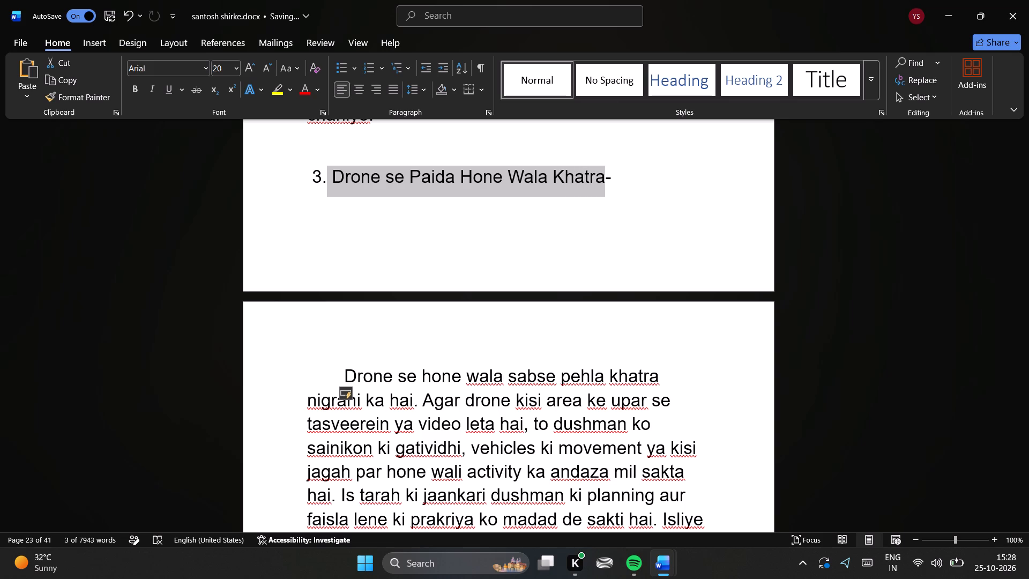
pyautogui.hotkey('shift', 'Right')
pyautogui.click(131, 93)
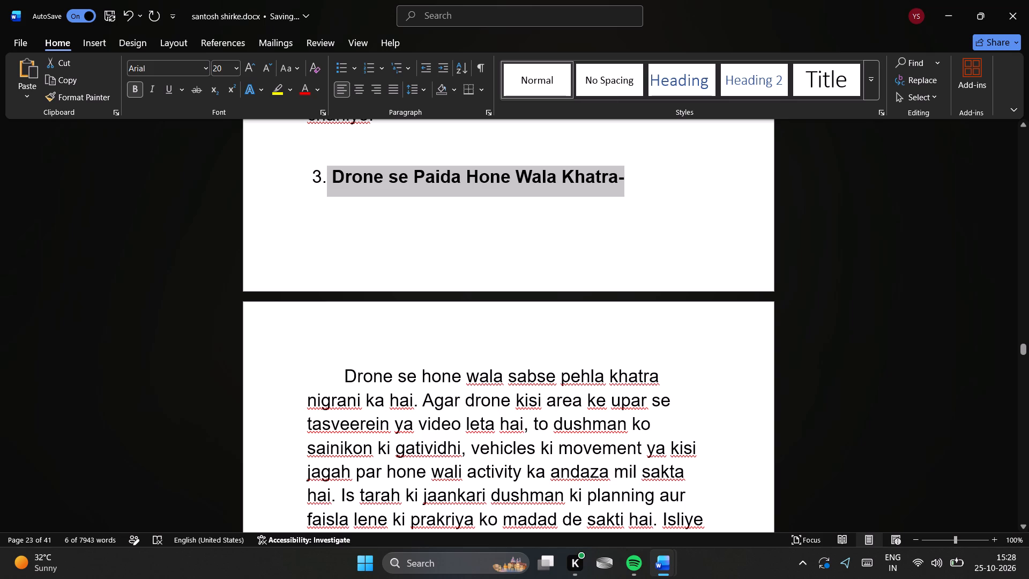
pyautogui.click(754, 199)
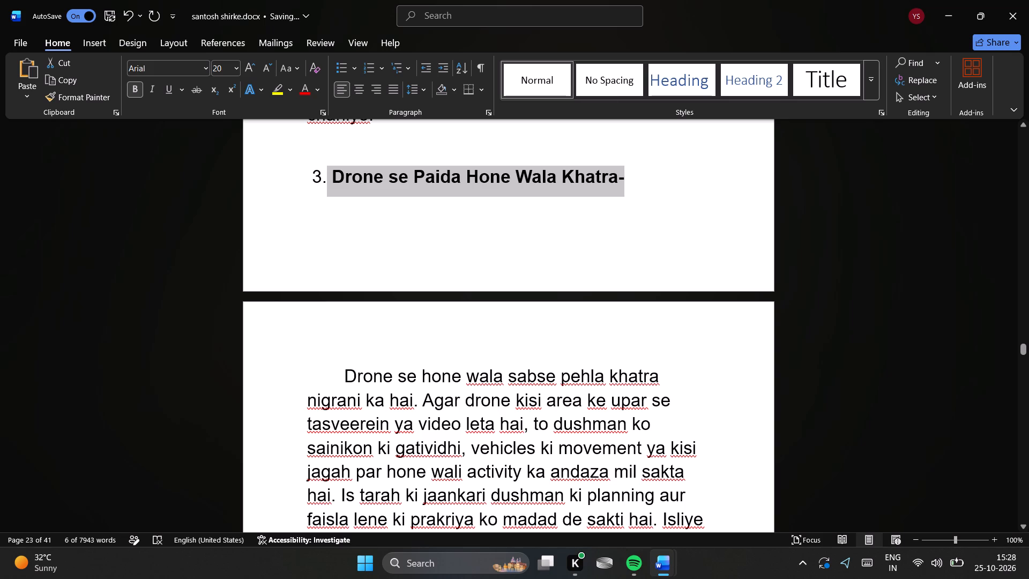
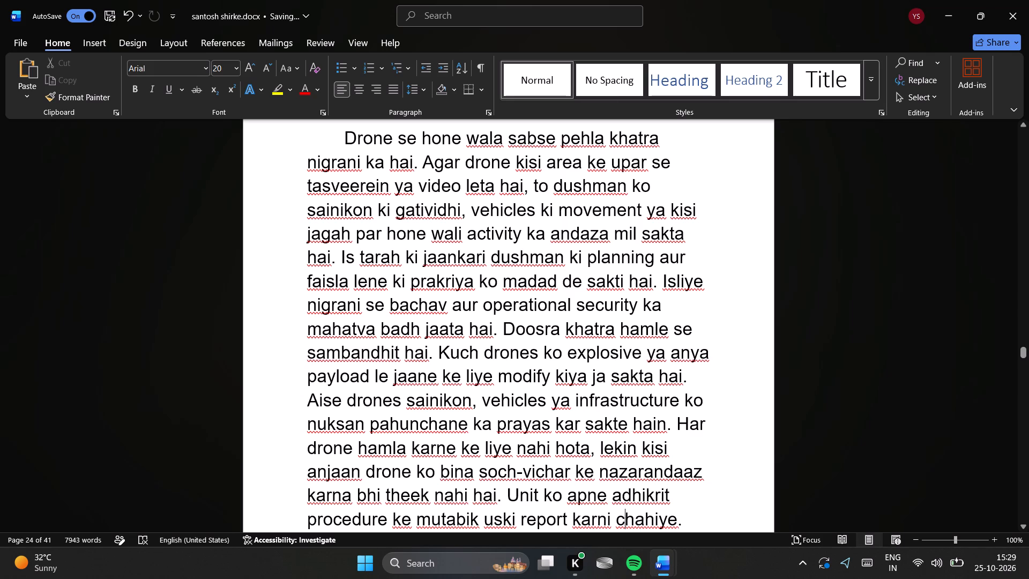
# Split the section 3 body text so "Doosra khatra hamle se sambandhit hai" starts a new indented paragraph.
pyautogui.click(500, 331)
pyautogui.press('Return')
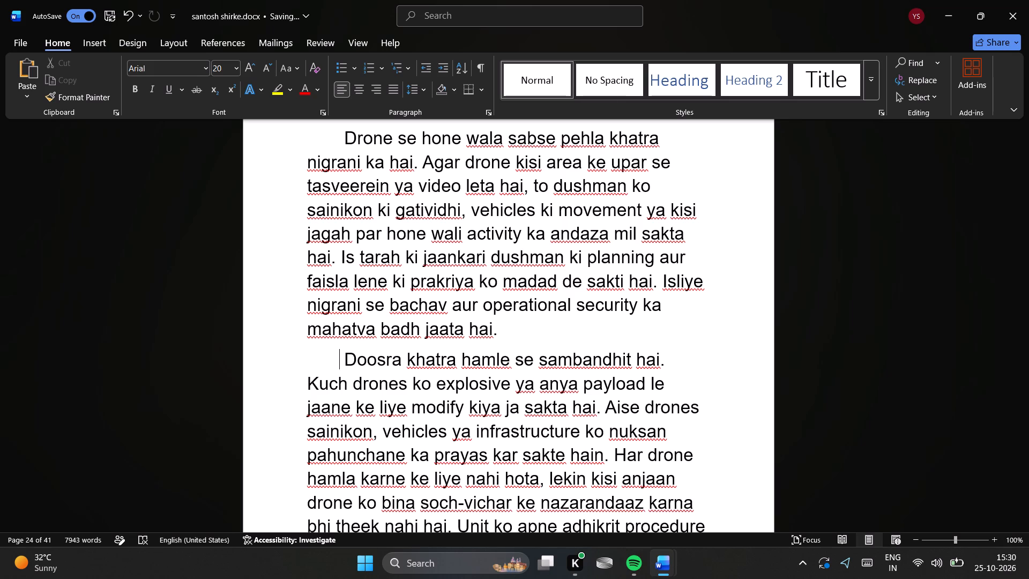
# Review the paragraph beginning "Doosra khatra hamle se" through its continuation onto the following page, looking for further paragraph breaks.
pyautogui.press('Down')
pyautogui.press('Down')
pyautogui.press('Down')
pyautogui.press('Down')
pyautogui.press('Down')
pyautogui.press('Down')
pyautogui.press('Down')
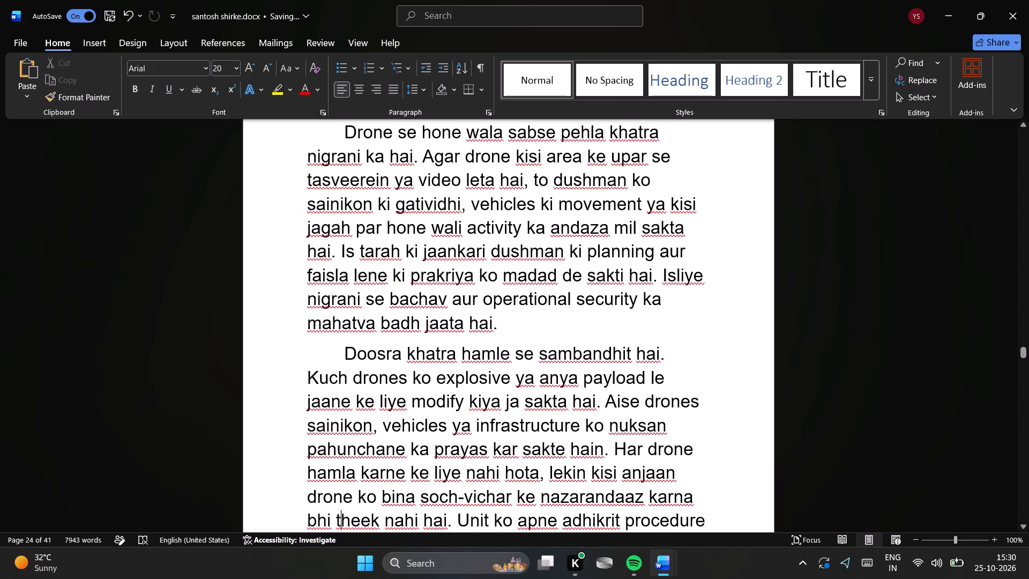
pyautogui.press('Down')
pyautogui.press('Down')
pyautogui.press('Down')
pyautogui.press('Down')
pyautogui.press('Down')
pyautogui.press('Down')
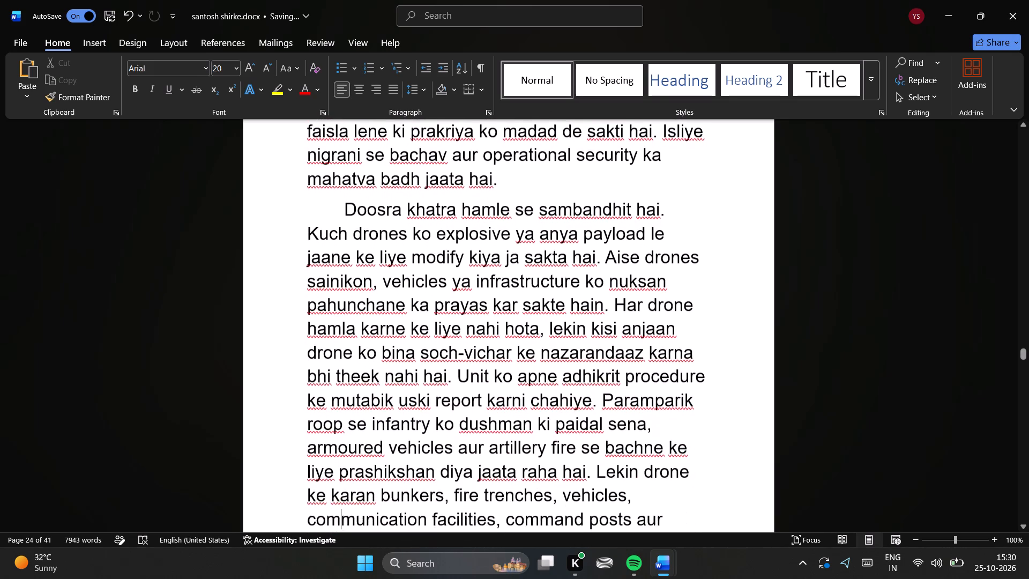
pyautogui.press('Down')
pyautogui.press('Down')
pyautogui.press('Down')
pyautogui.press('Down')
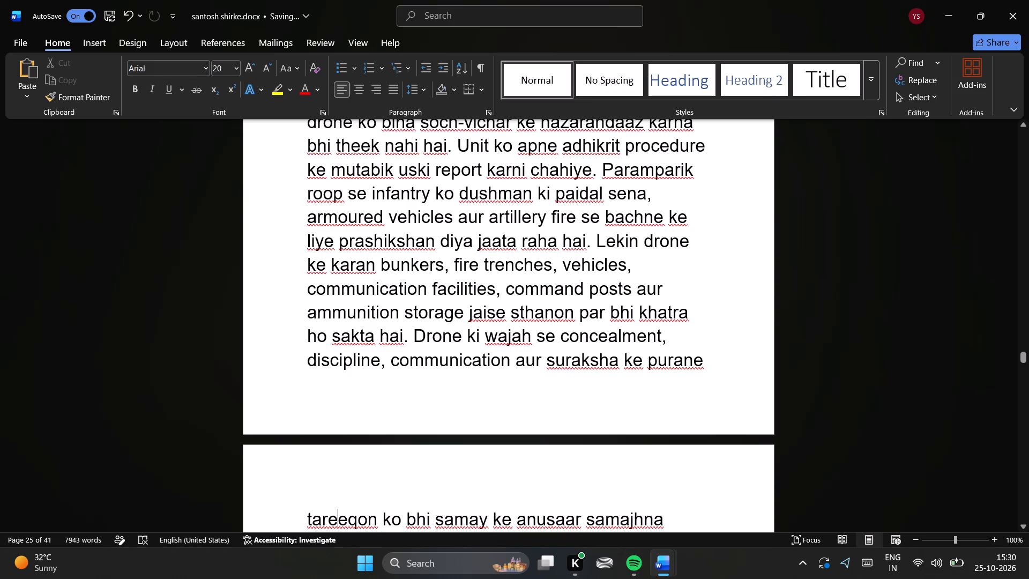
pyautogui.press('Up')
pyautogui.press('Up')
pyautogui.press('Up')
pyautogui.press('Up')
pyautogui.press('Up')
pyautogui.press('Up')
pyautogui.press('Up')
pyautogui.press('Up')
pyautogui.press('Up')
pyautogui.press('Up')
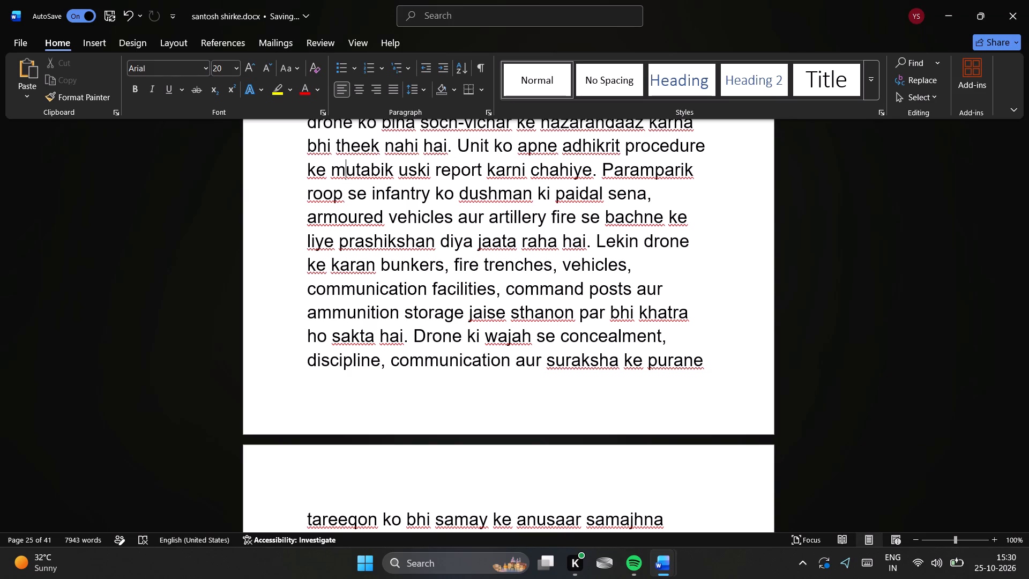
pyautogui.press('Up')
pyautogui.press('Up')
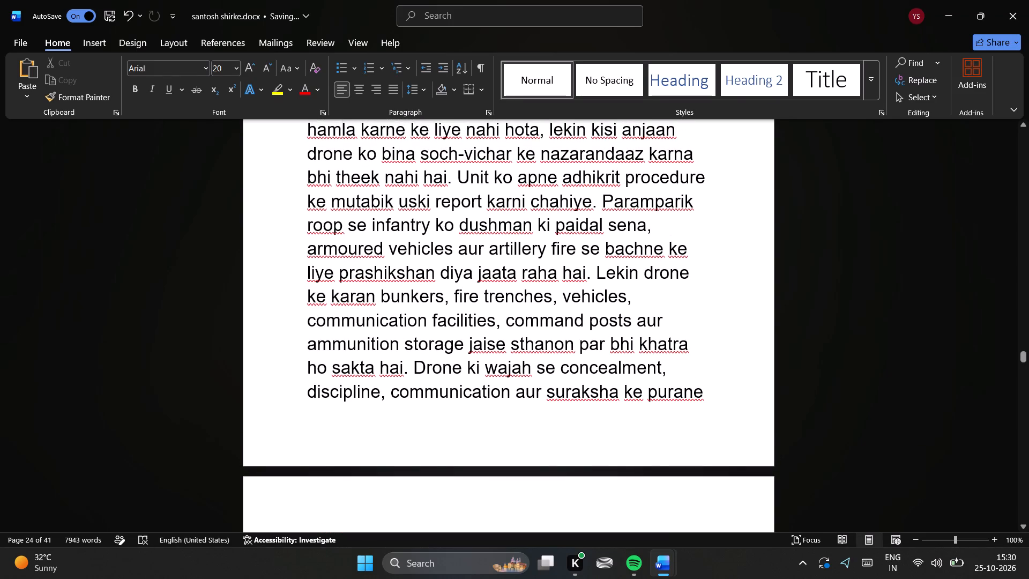
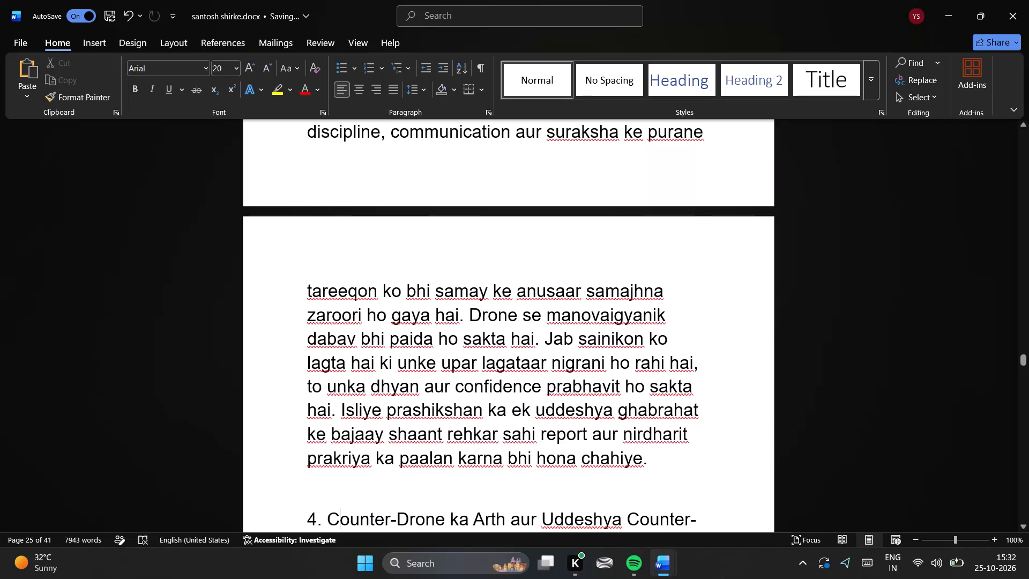
# Split the section 3 body text so "Drone se manovaigyanik dabav bhi paida ho sakta hai" starts a new indented paragraph.
pyautogui.click(469, 315)
pyautogui.press('Return')
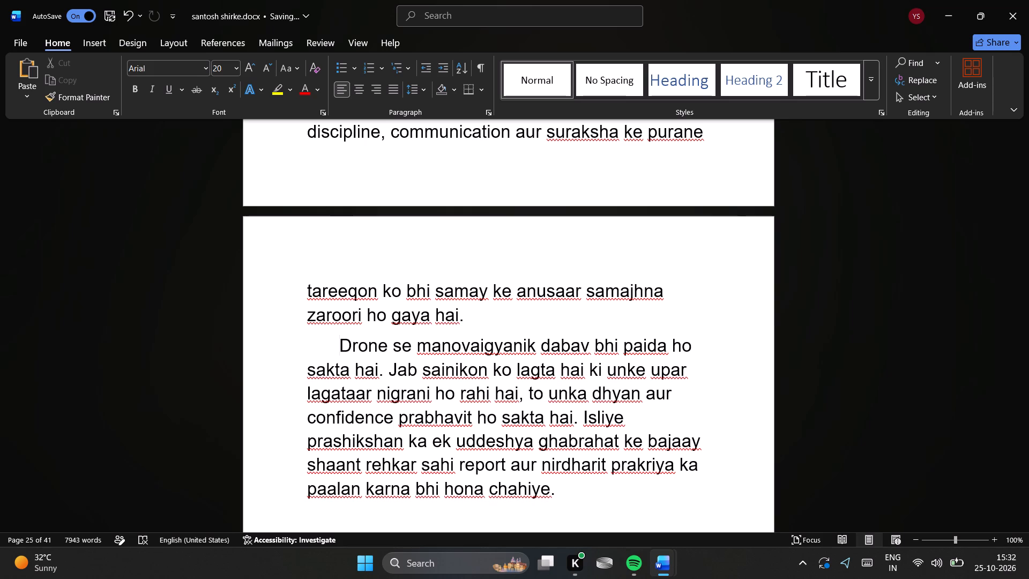
# Separate the section 4 heading "Counter-Drone ka Arth aur Uddeshya" from its body text, starting "Counter-drone measures ka arth" on a new line.
pyautogui.press('Down')
pyautogui.press('Down')
pyautogui.press('Down')
pyautogui.press('Down')
pyautogui.press('Down')
pyautogui.press('Down')
pyautogui.press('Down')
pyautogui.press('Down')
pyautogui.press('Down')
pyautogui.press('Down')
pyautogui.press('Down')
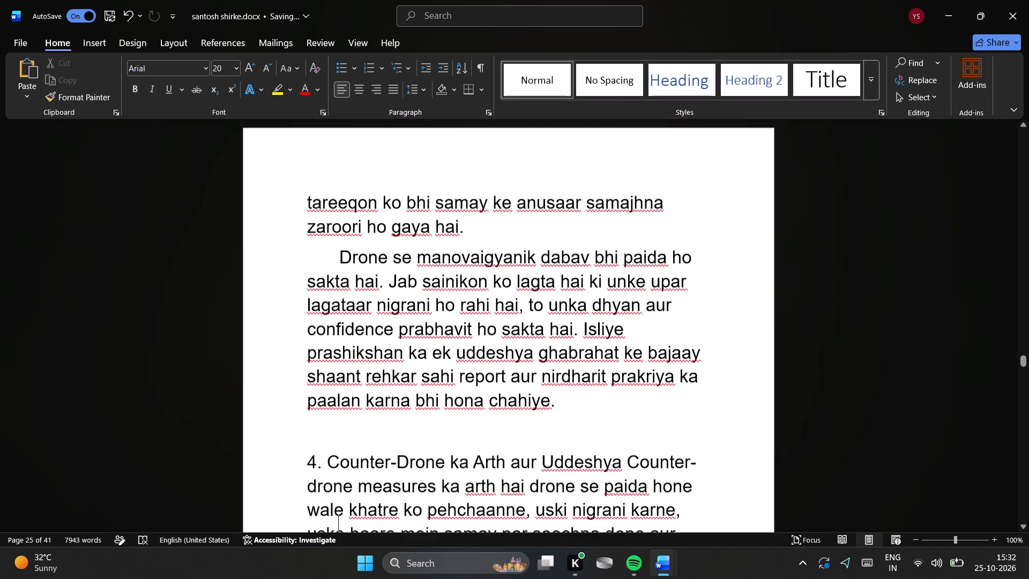
pyautogui.press('Down')
pyautogui.press('Down')
pyautogui.press('Down')
pyautogui.press('Down')
pyautogui.press('Down')
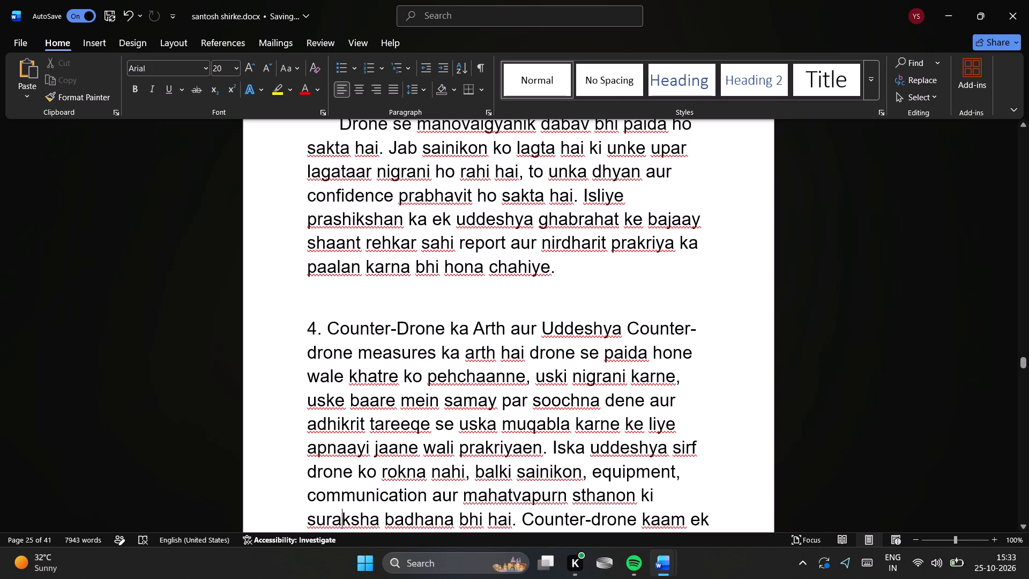
pyautogui.click(626, 328)
pyautogui.press('Return')
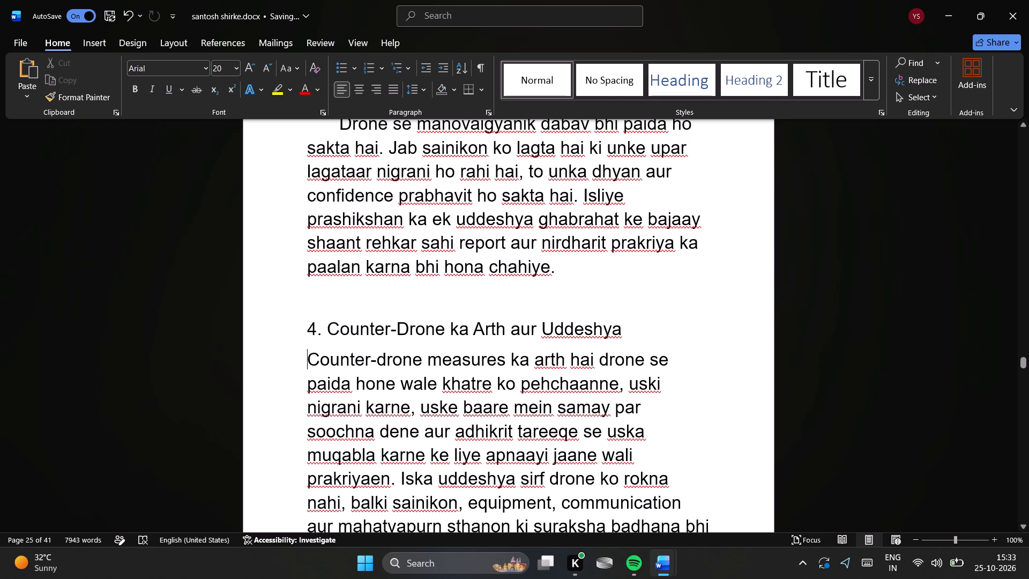
# Bold the section 4 heading text "Counter-Drone ka Arth aur Uddeshya", leaving out its number.
pyautogui.click(329, 328)
pyautogui.hotkey('shift', 'Right')
pyautogui.hotkey('shift', 'Right')
pyautogui.hotkey('shift', 'Right')
pyautogui.hotkey('shift', 'Right')
pyautogui.hotkey('shift', 'Right')
pyautogui.hotkey('shift', 'Right')
pyautogui.hotkey('shift', 'Right')
pyautogui.hotkey('shift', 'Right')
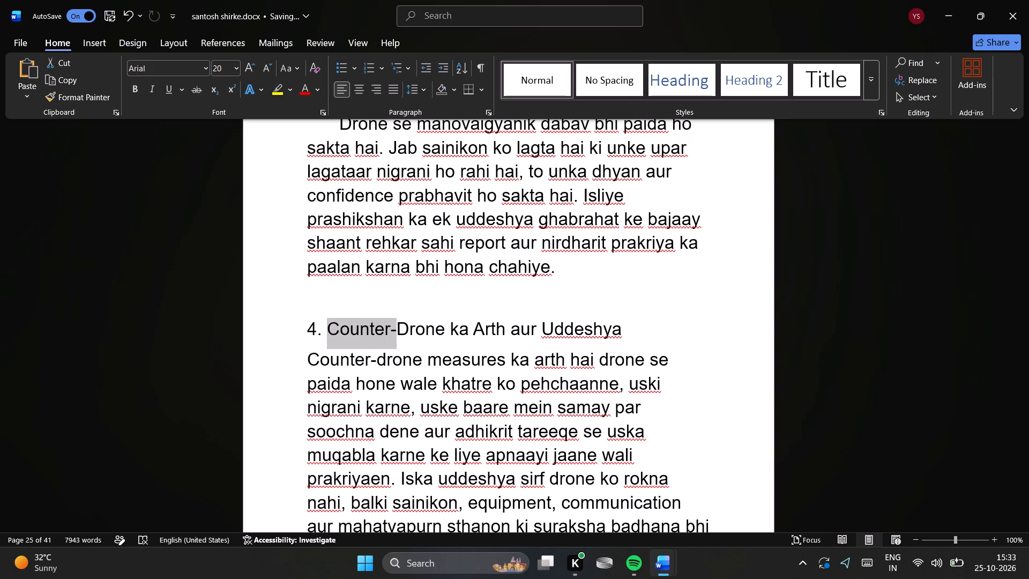
pyautogui.hotkey('shift', 'Right')
pyautogui.hotkey('shift', 'Right')
pyautogui.hotkey('shift', 'Right')
pyautogui.hotkey('shift', 'Right')
pyautogui.hotkey('shift', 'Right')
pyautogui.hotkey('shift', 'Right')
pyautogui.hotkey('shift', 'Right')
pyautogui.hotkey('shift', 'Right')
pyautogui.hotkey('shift', 'Right')
pyautogui.hotkey('shift', 'Right')
pyautogui.hotkey('shift', 'Right')
pyautogui.hotkey('shift', 'Right')
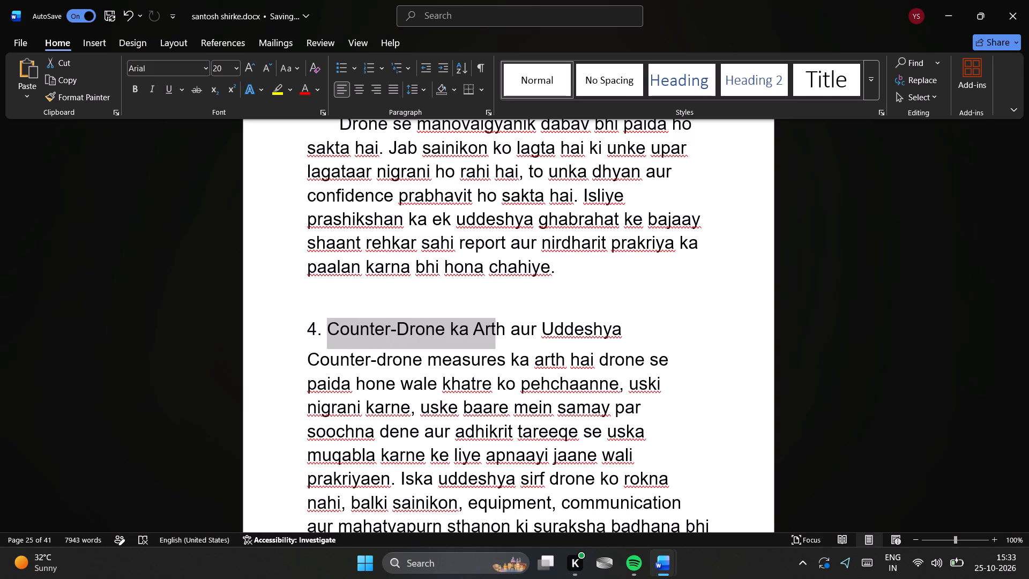
pyautogui.hotkey('shift', 'Right')
pyautogui.hotkey('shift', 'Right')
pyautogui.hotkey('shift', 'Right')
pyautogui.hotkey('shift', 'Right')
pyautogui.hotkey('shift', 'Right')
pyautogui.hotkey('shift', 'Right')
pyautogui.hotkey('shift', 'Right')
pyautogui.hotkey('shift', 'Right')
pyautogui.hotkey('shift', 'Right')
pyautogui.hotkey('shift', 'Right')
pyautogui.hotkey('shift', 'Right')
pyautogui.hotkey('shift', 'Right')
pyautogui.hotkey('shift', 'Right')
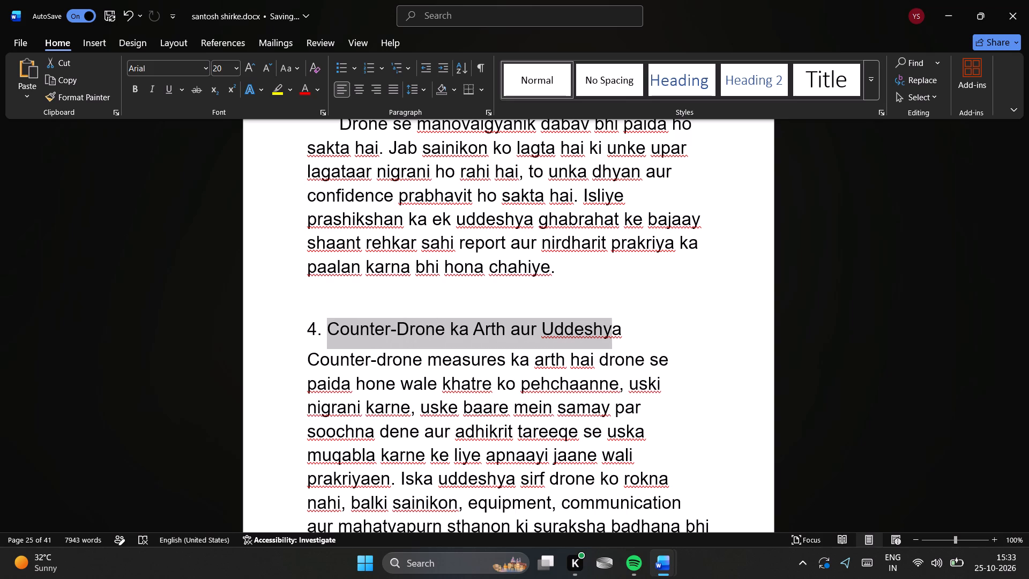
pyautogui.hotkey('shift', 'Right')
pyautogui.hotkey('shift', 'Right')
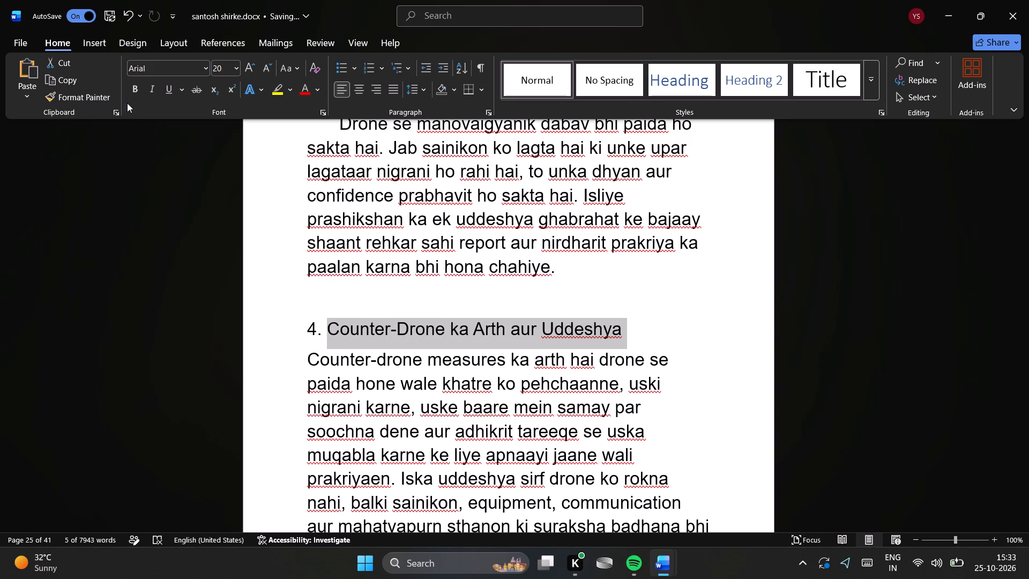
pyautogui.click(135, 82)
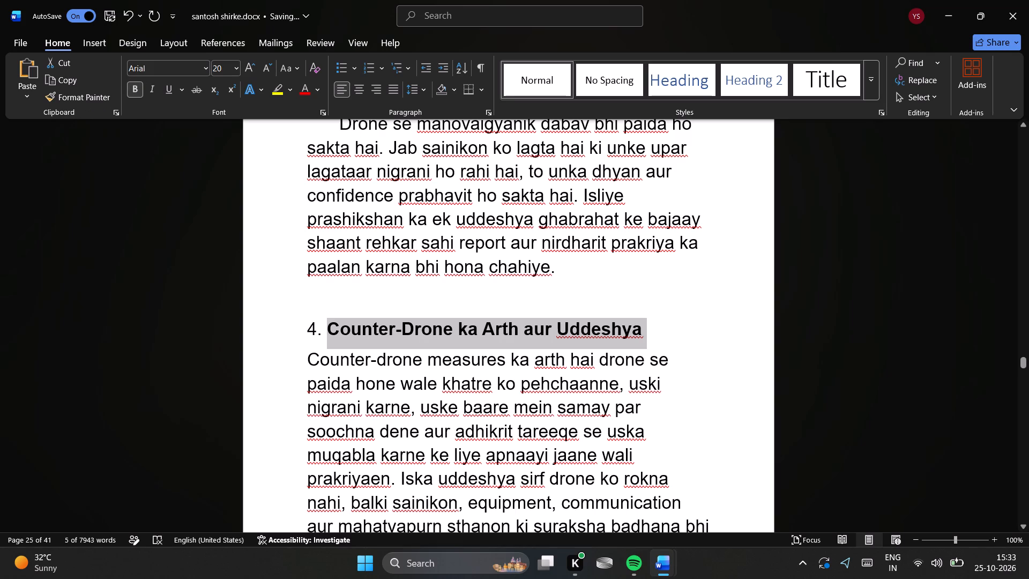
# Add a hyphen at the end of the section 4 heading, after "Uddeshya".
pyautogui.click(646, 329)
pyautogui.press('-')
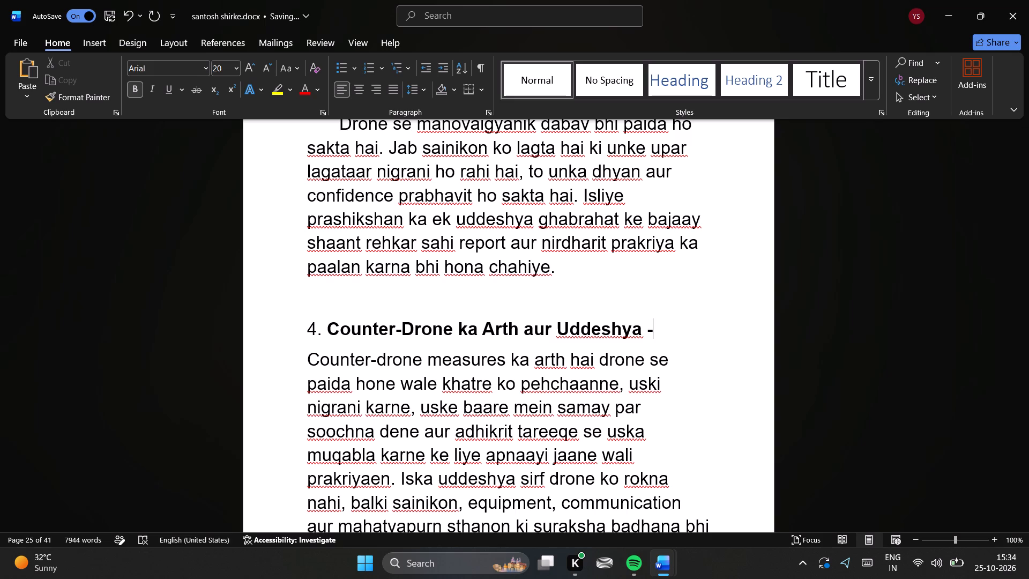
# Indent the first line of the section 4 body paragraph beginning "Counter-drone measures ka arth hai".
pyautogui.click(306, 354)
pyautogui.press('Tab')
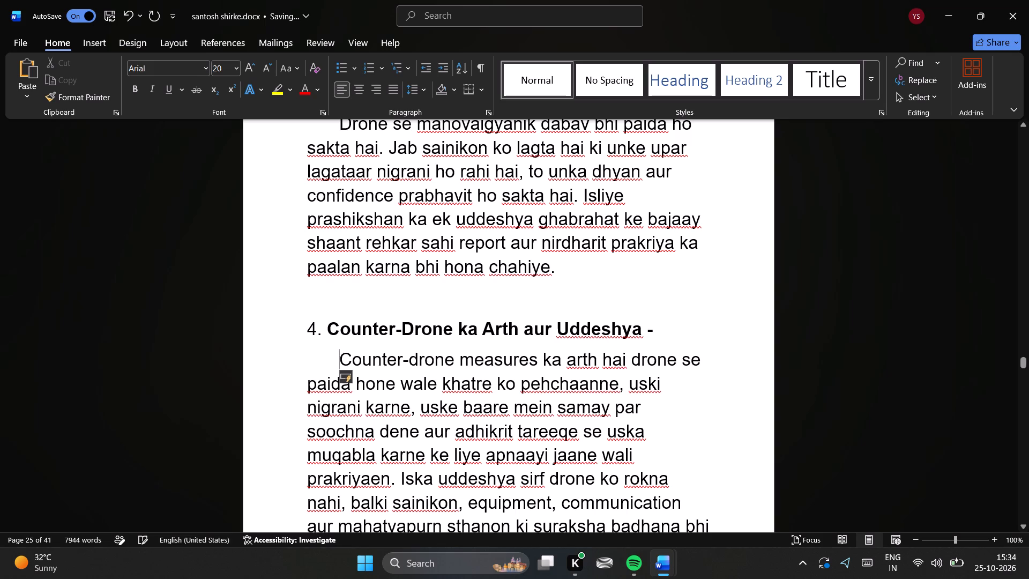
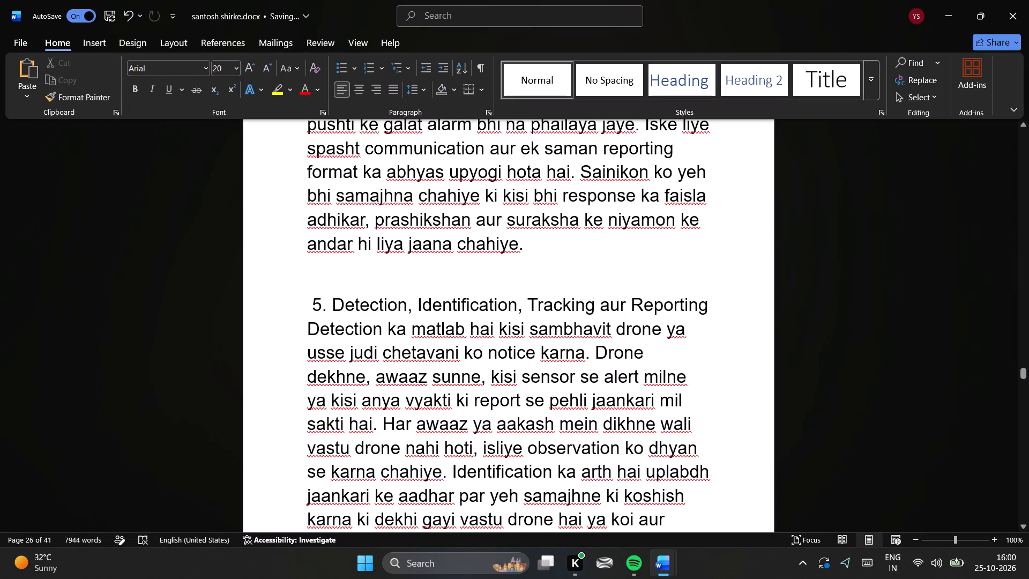
# Separate the section 5 body text starting "Detection ka matlab" onto a new line and indent its first line.
pyautogui.click(707, 303)
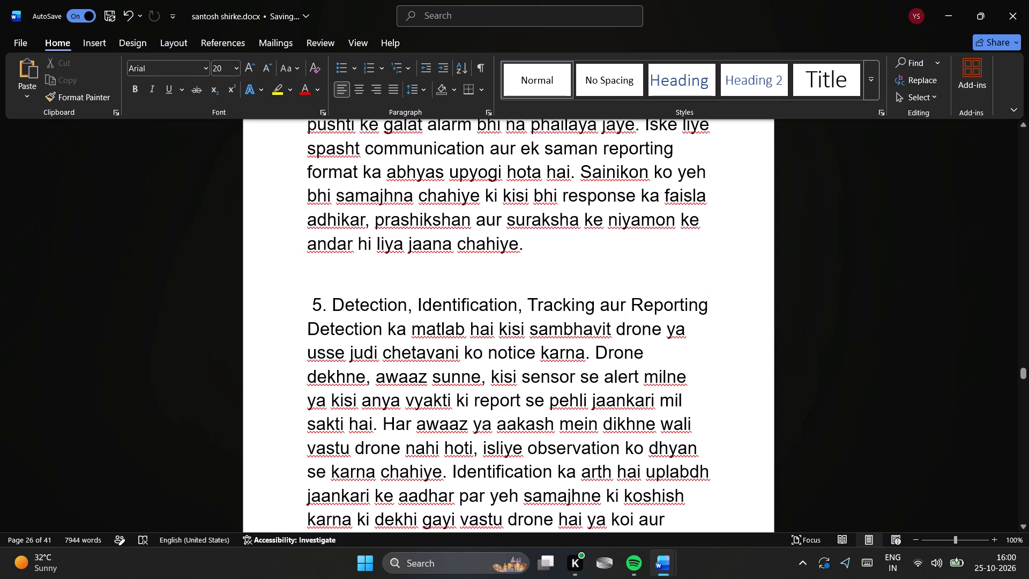
pyautogui.press('Return')
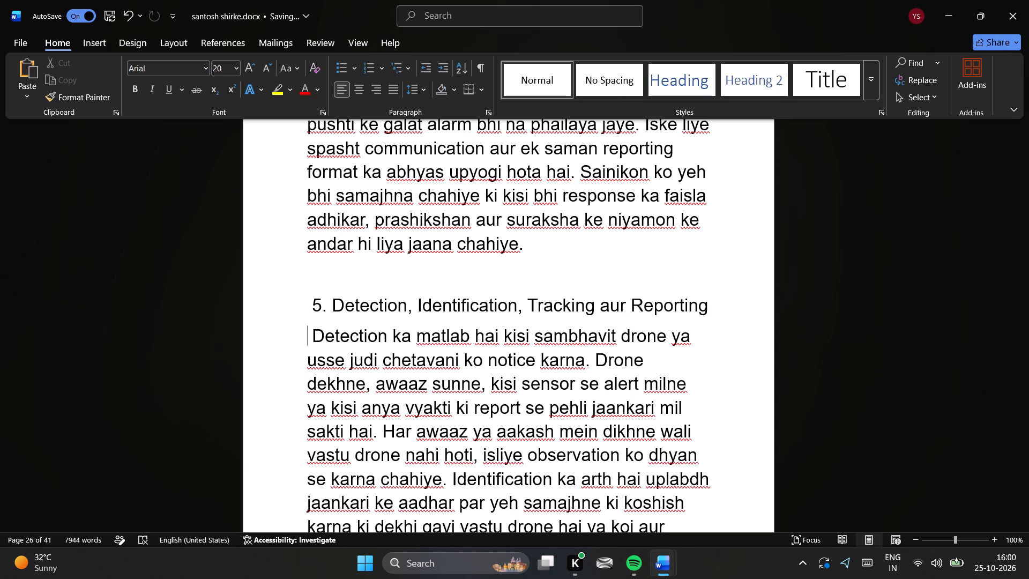
pyautogui.press('Tab')
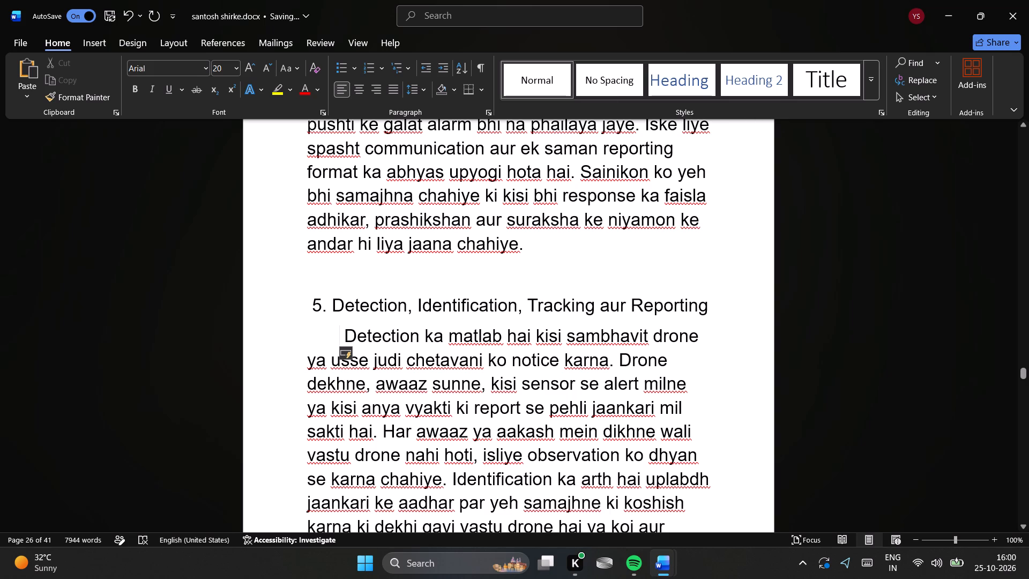
# Bold the section 5 heading text "Detection, Identification, Tracking aur Reporting", leaving out its number.
pyautogui.click(330, 303)
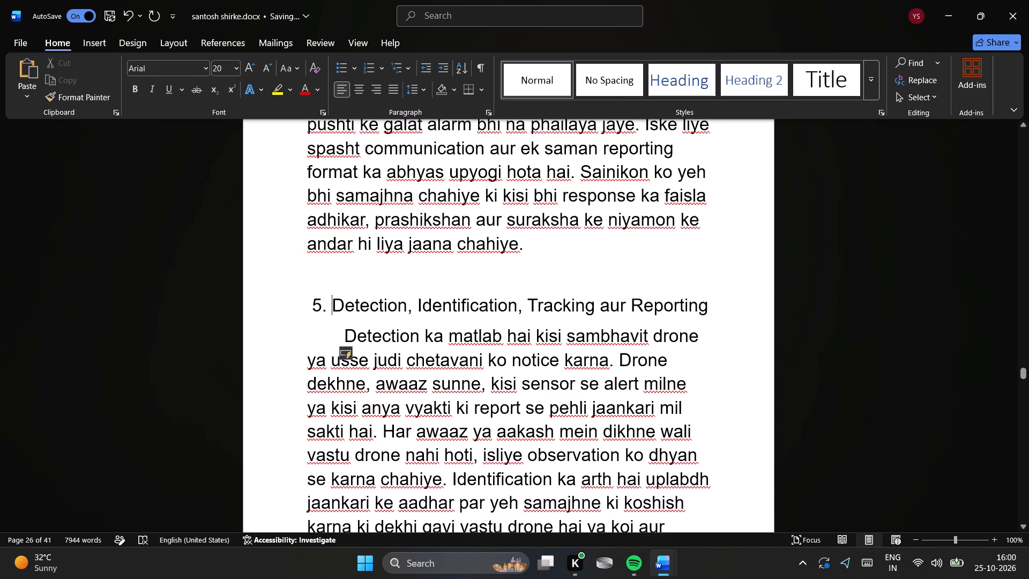
pyautogui.hscroll(4, 330, 303)
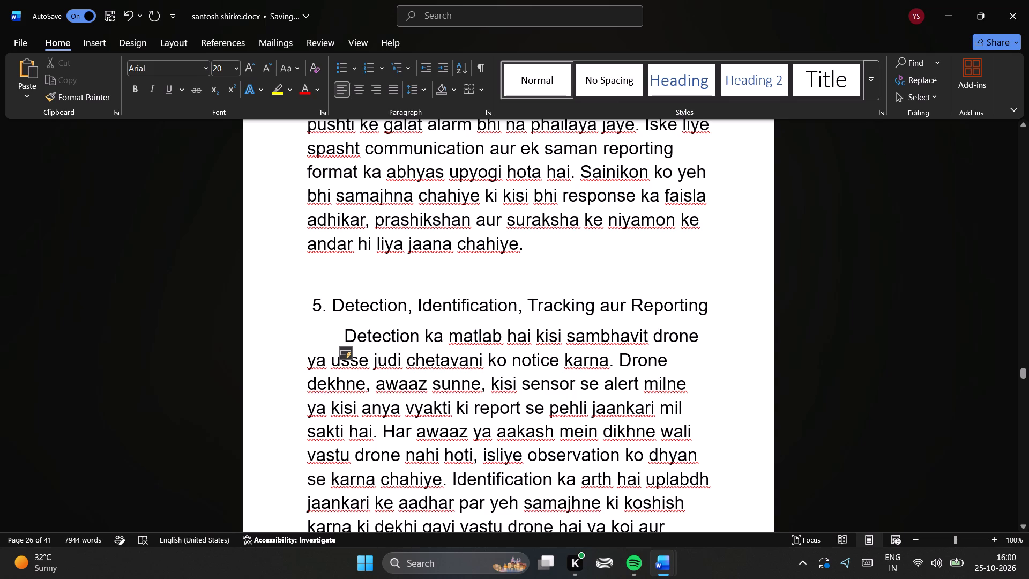
pyautogui.moveTo(330, 303); pyautogui.dragTo(458, 292)
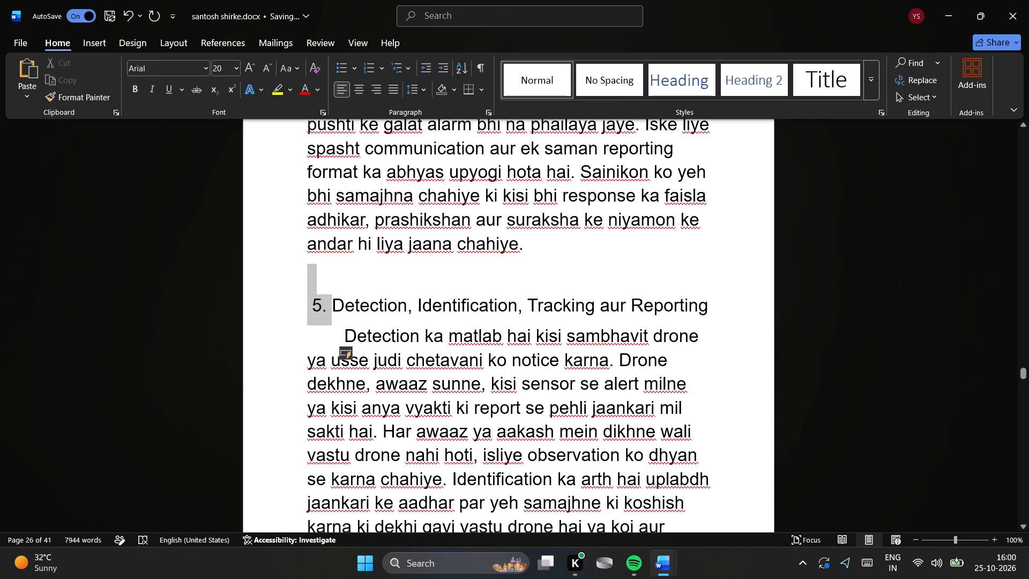
pyautogui.moveTo(458, 292); pyautogui.dragTo(638, 321)
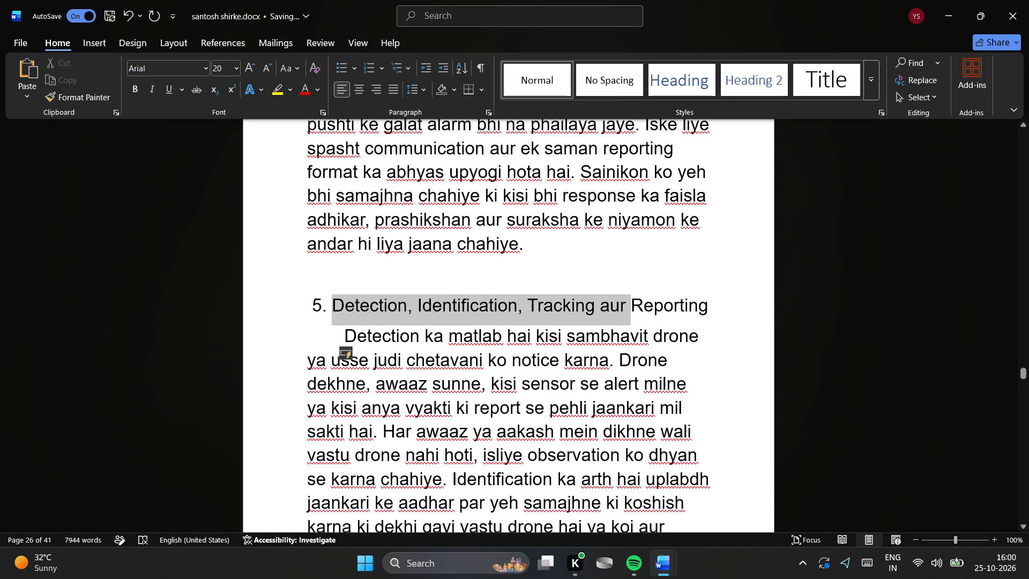
pyautogui.moveTo(638, 321); pyautogui.dragTo(664, 322)
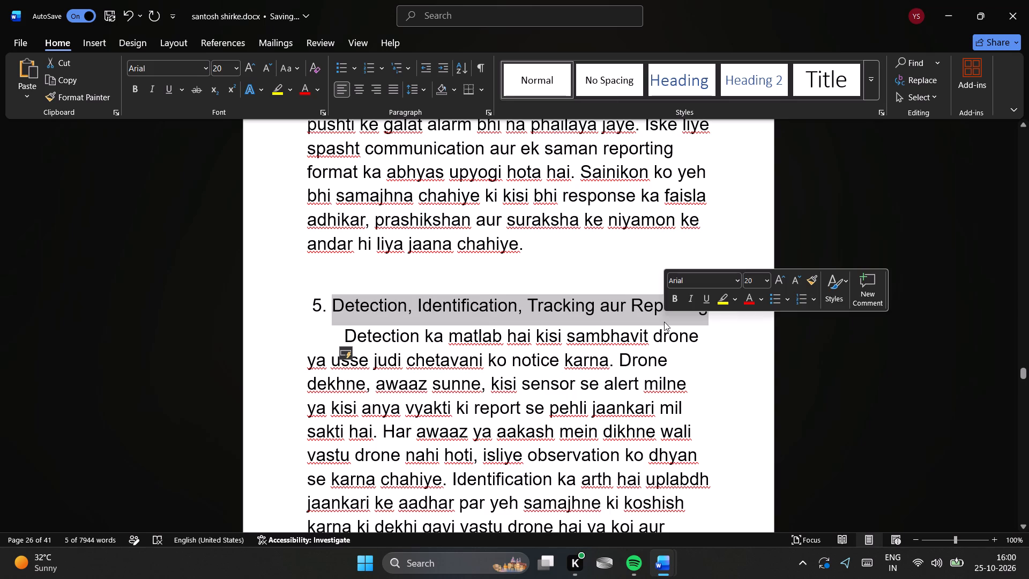
pyautogui.click(678, 297)
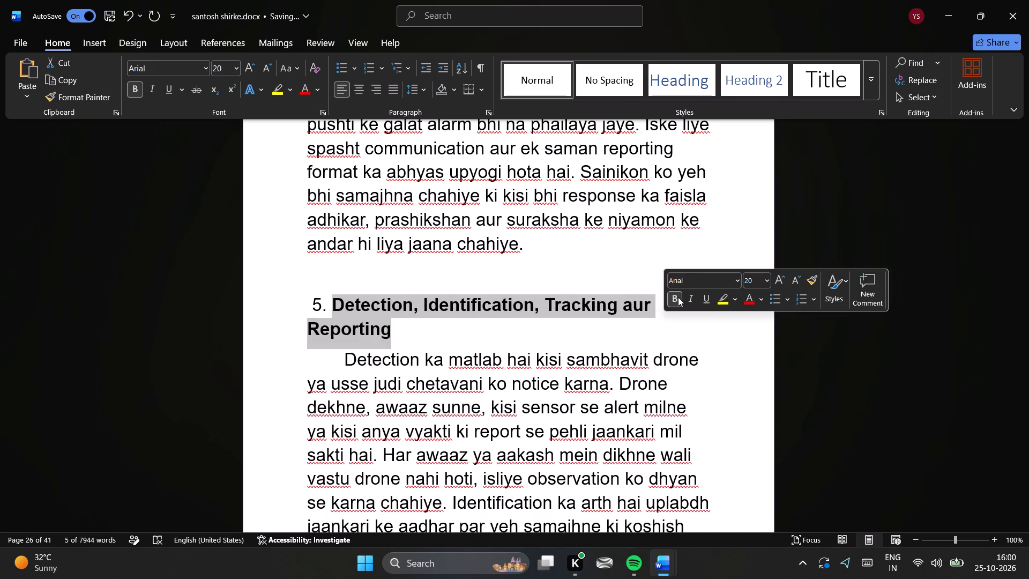
# Delete the number "5." in front of the heading "Detection, Identification, Tracking aur Reporting".
pyautogui.click(326, 300)
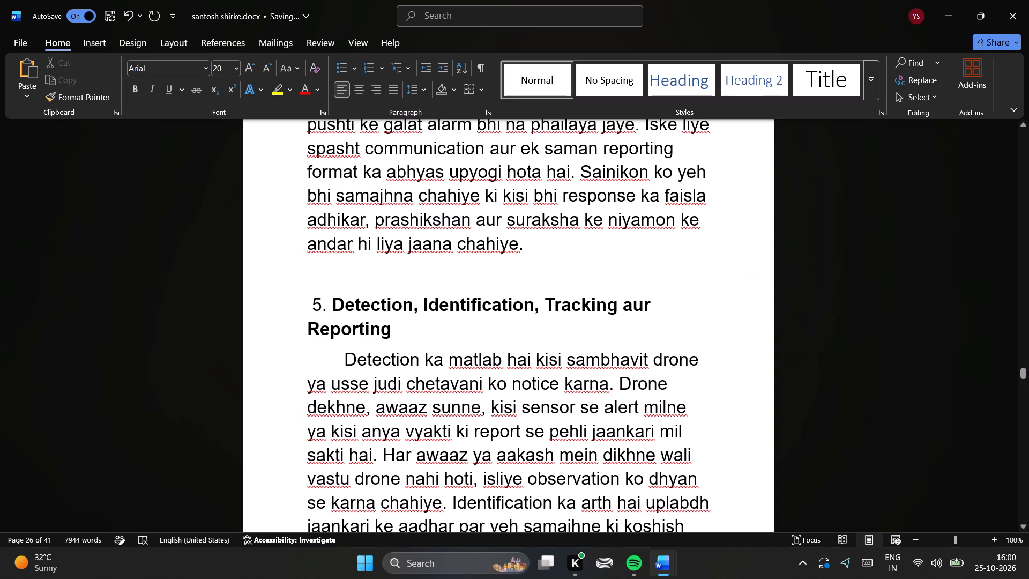
pyautogui.press('BackSpace')
pyautogui.press('BackSpace')
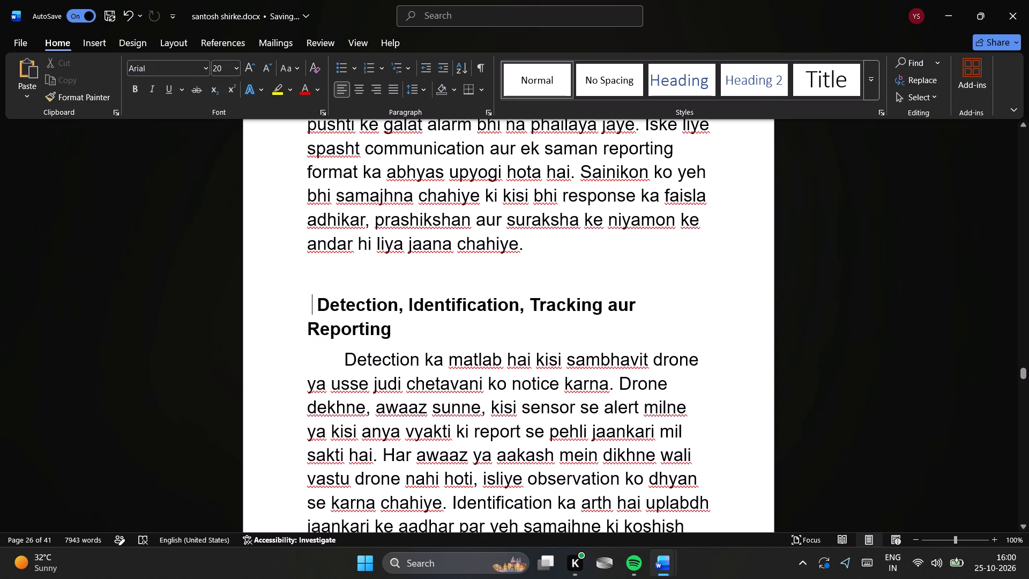
pyautogui.press('BackSpace')
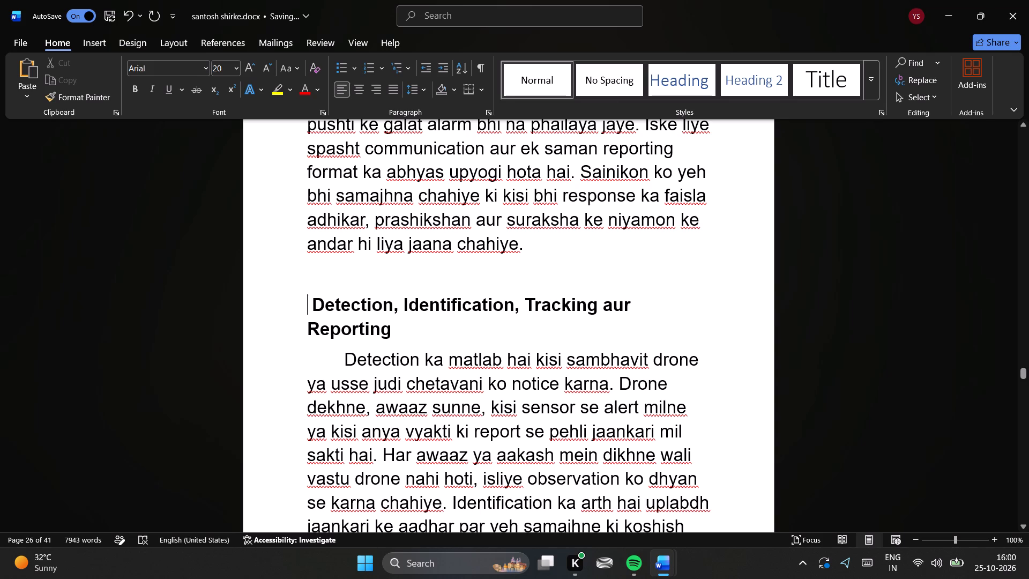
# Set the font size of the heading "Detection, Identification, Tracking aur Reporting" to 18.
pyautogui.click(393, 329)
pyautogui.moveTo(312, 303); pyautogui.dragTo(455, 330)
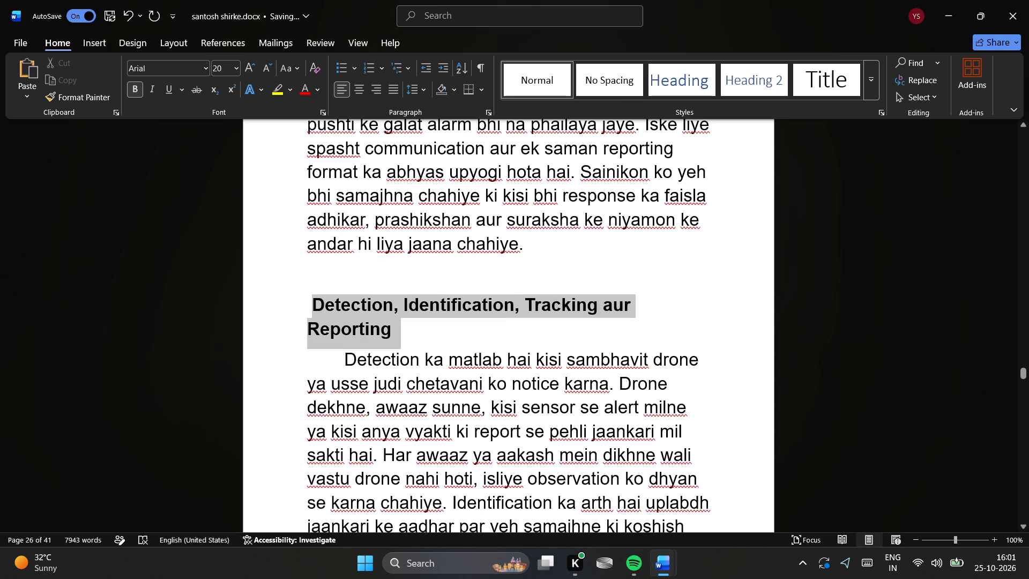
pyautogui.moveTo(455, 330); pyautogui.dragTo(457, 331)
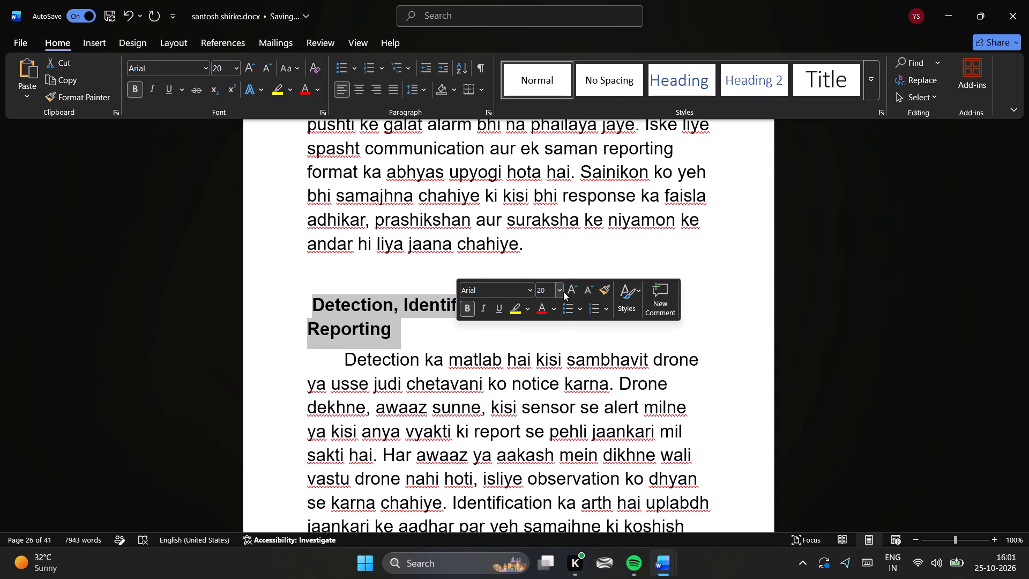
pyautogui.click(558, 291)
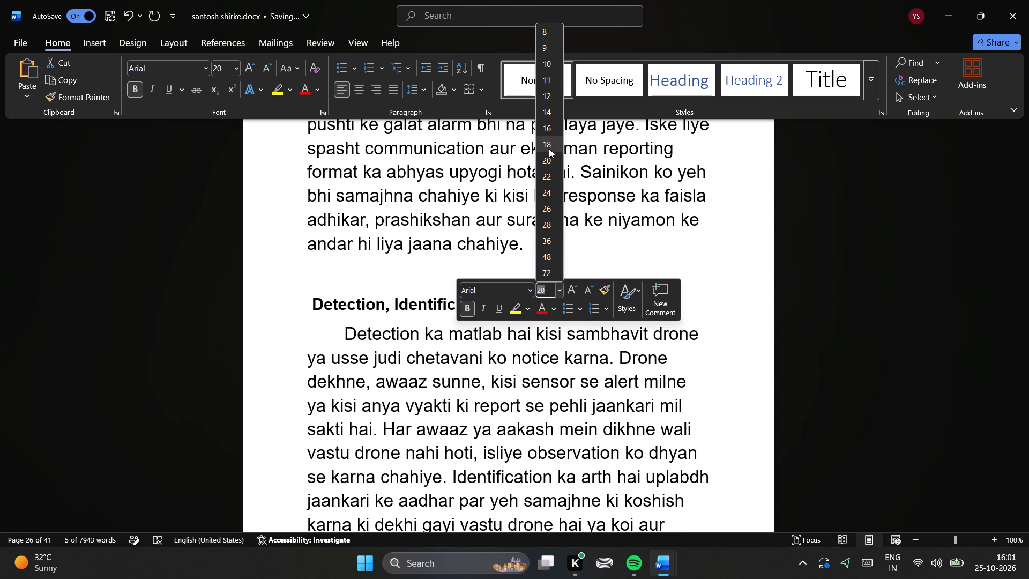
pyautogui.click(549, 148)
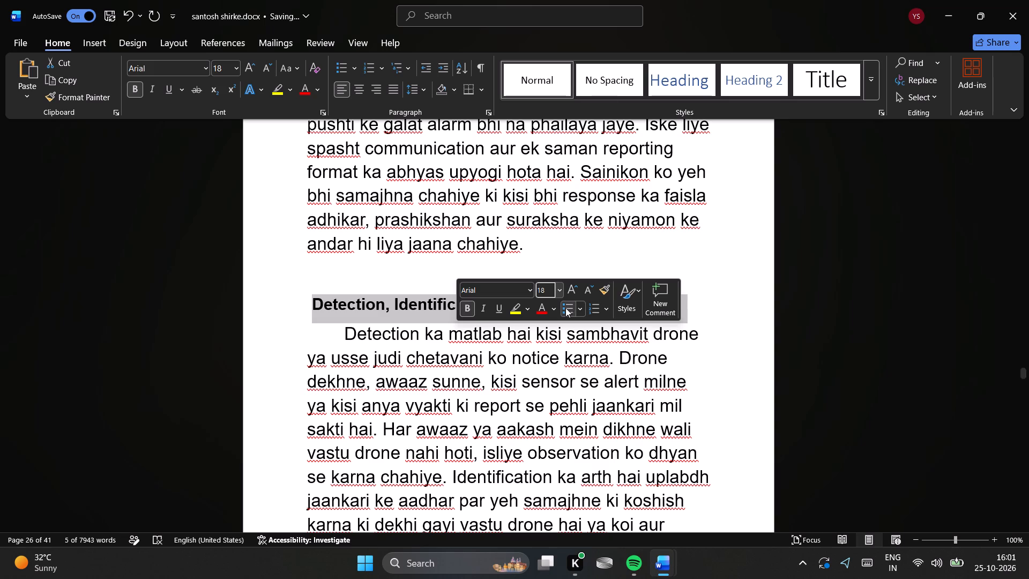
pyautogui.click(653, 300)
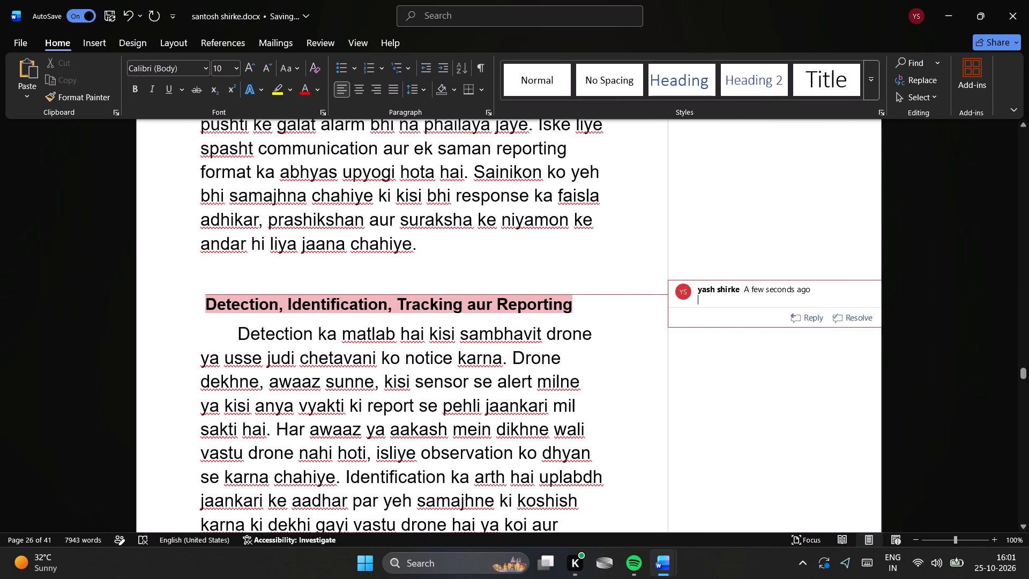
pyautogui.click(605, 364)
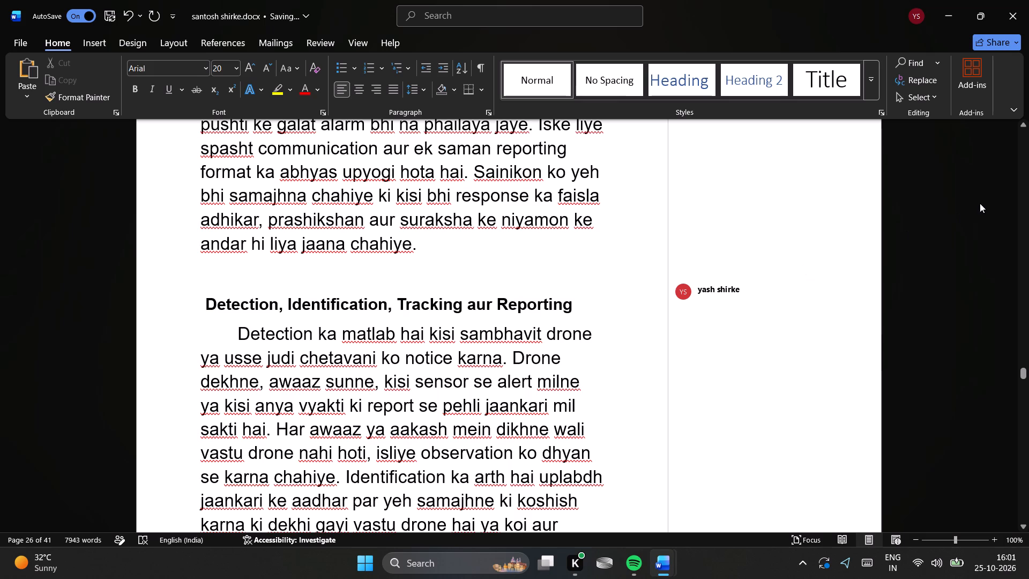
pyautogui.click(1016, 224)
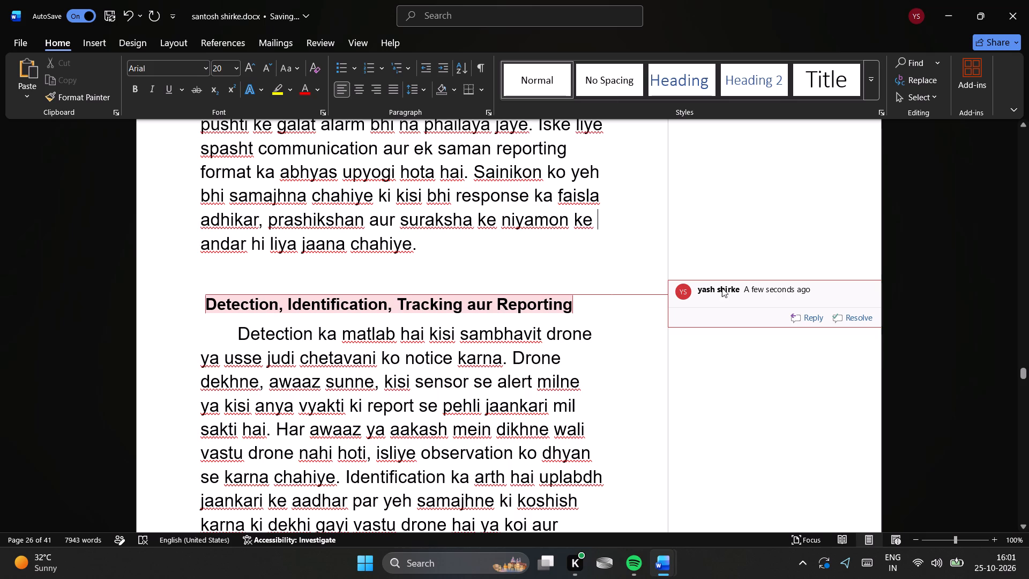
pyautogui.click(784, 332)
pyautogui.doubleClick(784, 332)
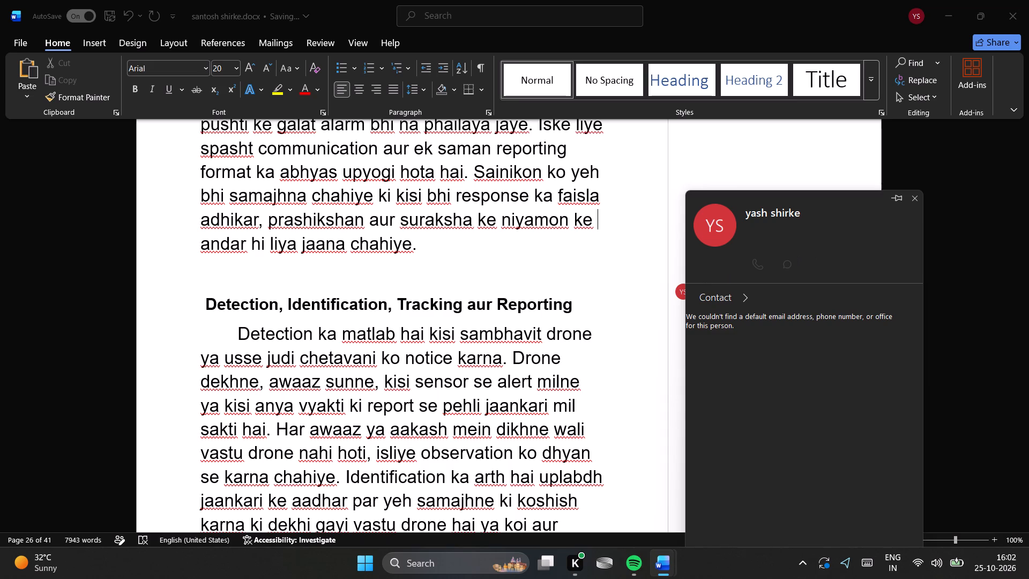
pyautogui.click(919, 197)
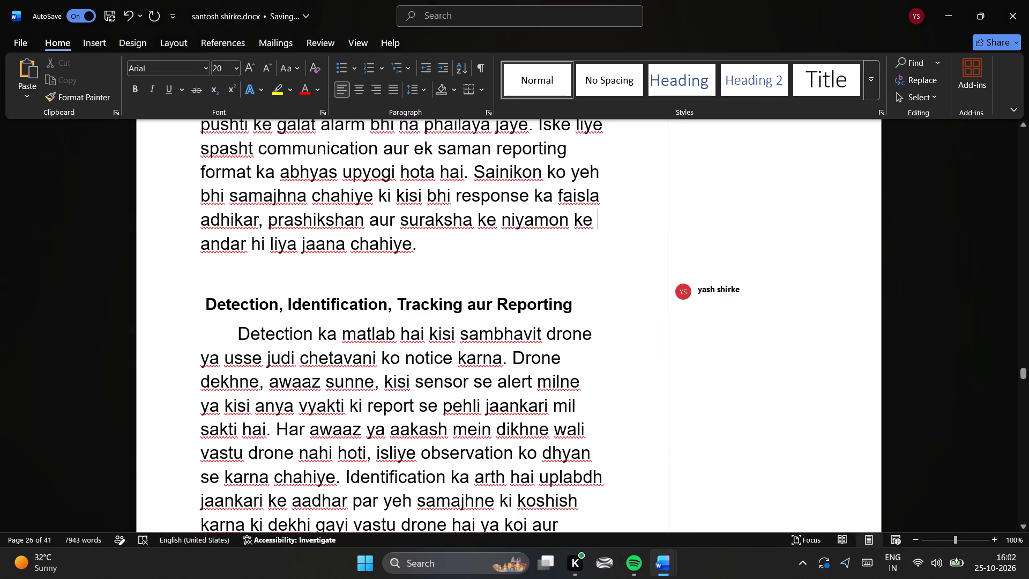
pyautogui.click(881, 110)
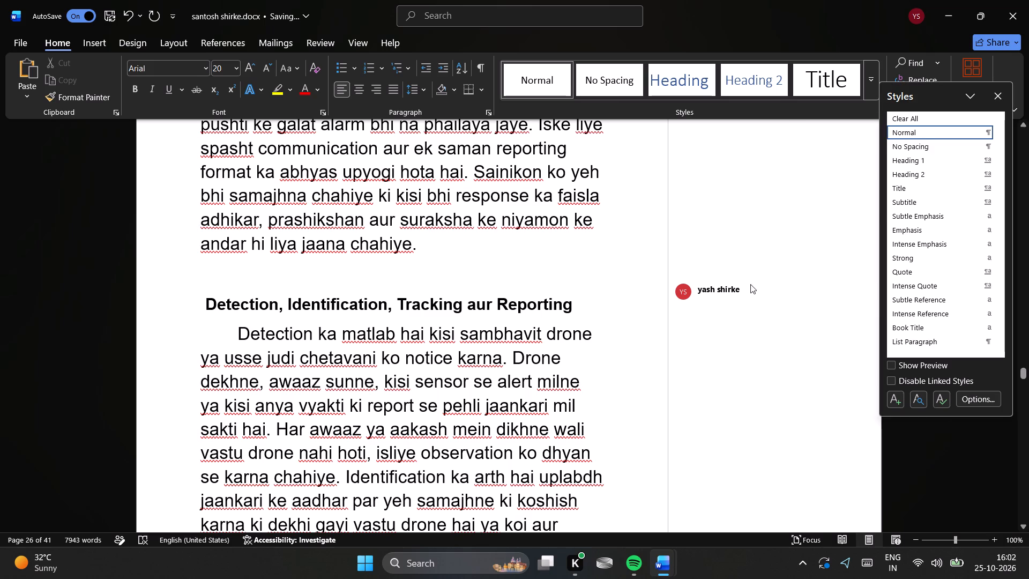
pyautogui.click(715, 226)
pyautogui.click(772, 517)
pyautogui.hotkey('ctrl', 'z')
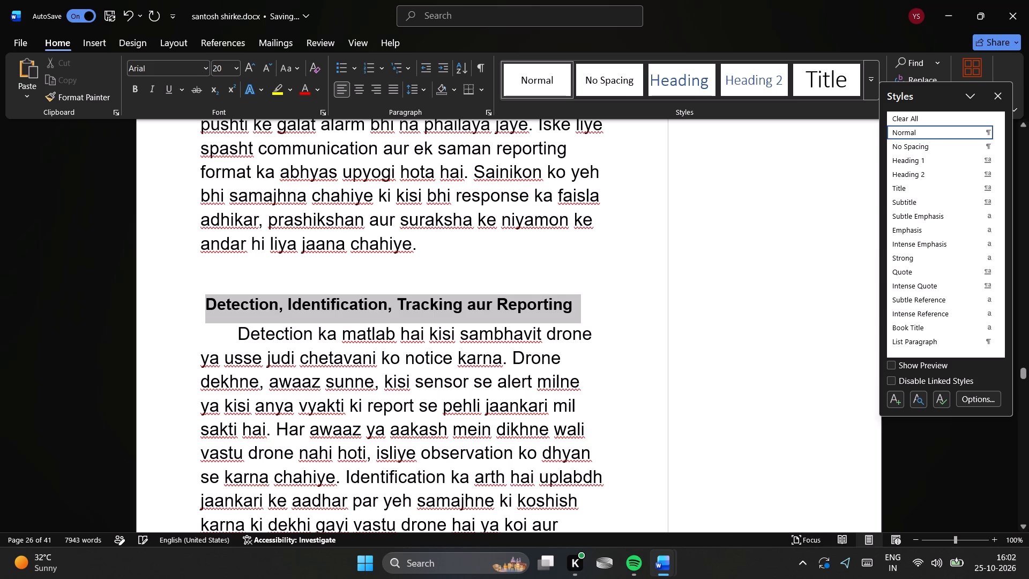
# Undo the last font size change on the "Detection, Identification, Tracking aur Reporting" heading and set its size to 18 again.
pyautogui.hotkey('ctrl', 'z')
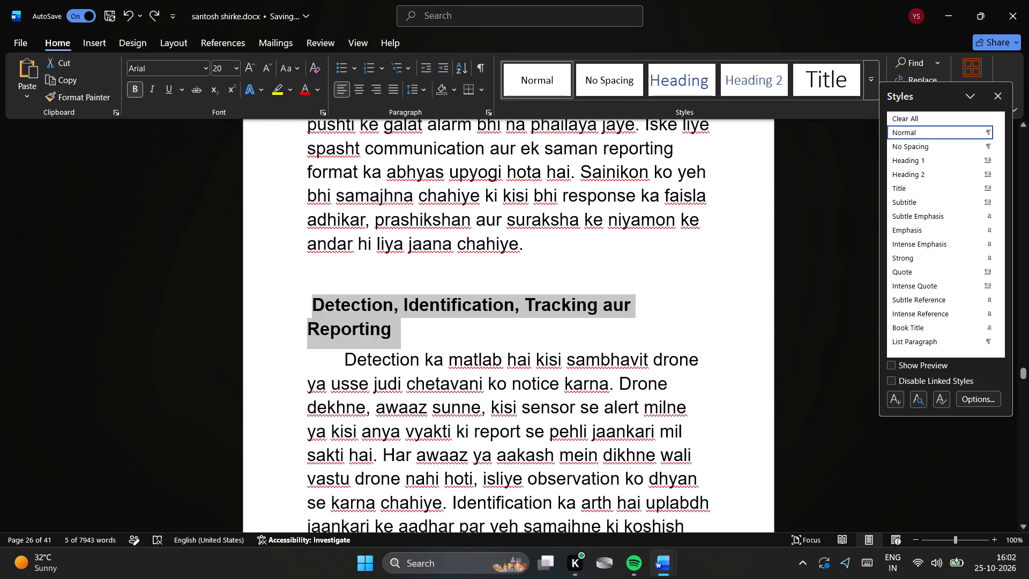
pyautogui.click(235, 70)
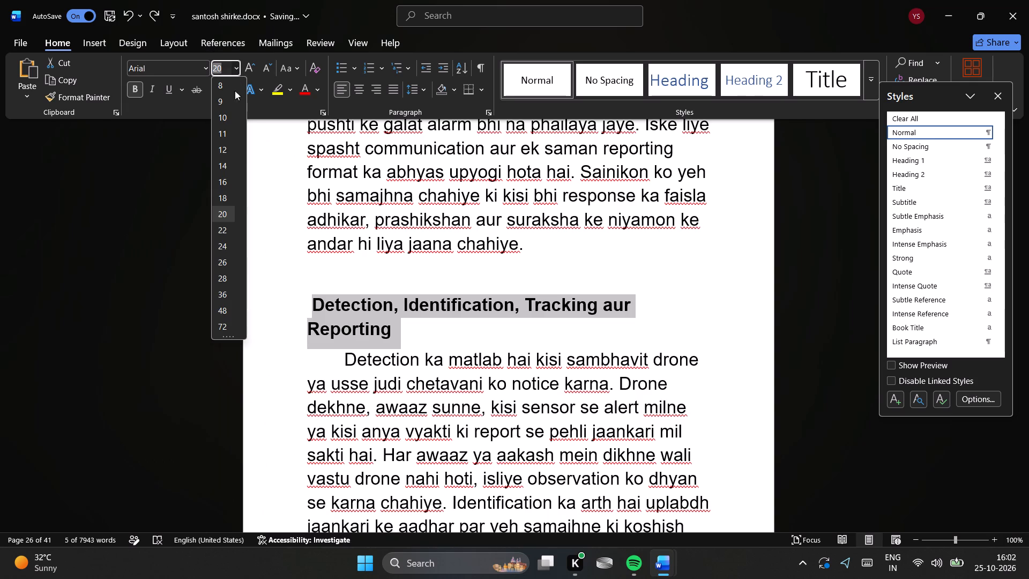
pyautogui.click(226, 196)
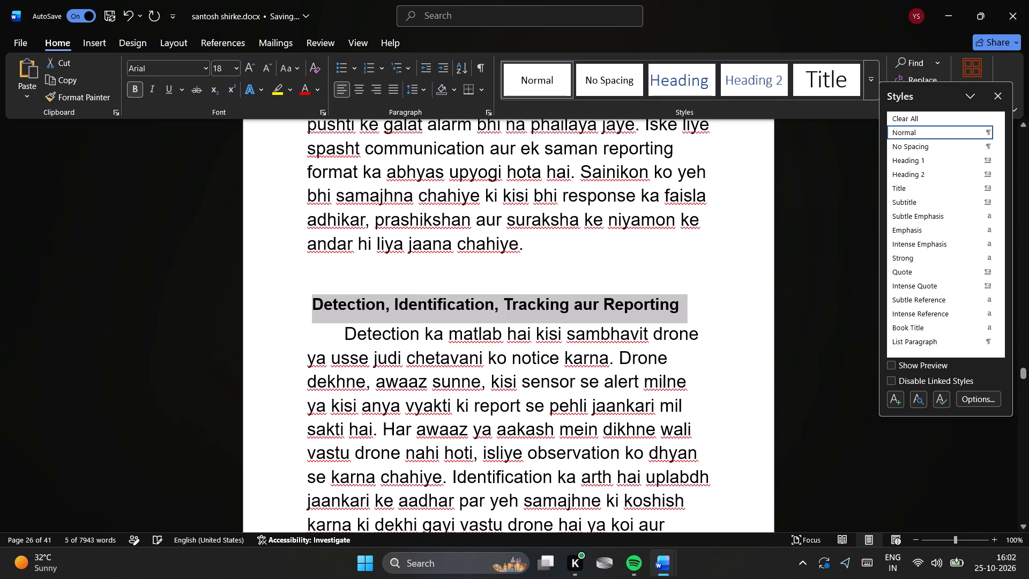
# Add a hyphen at the end of the heading "Detection, Identification, Tracking aur Reporting".
pyautogui.click(691, 311)
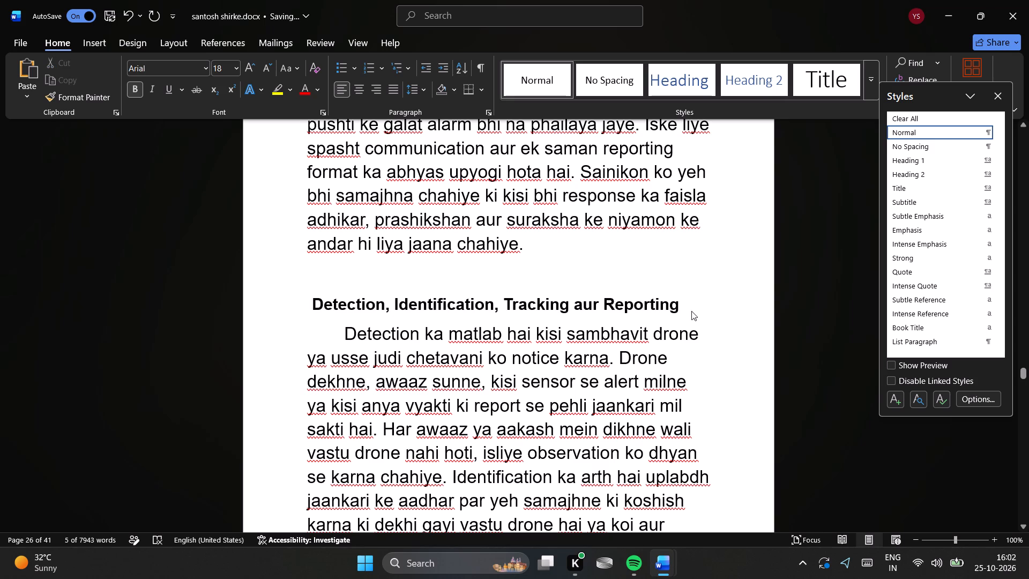
pyautogui.press('-')
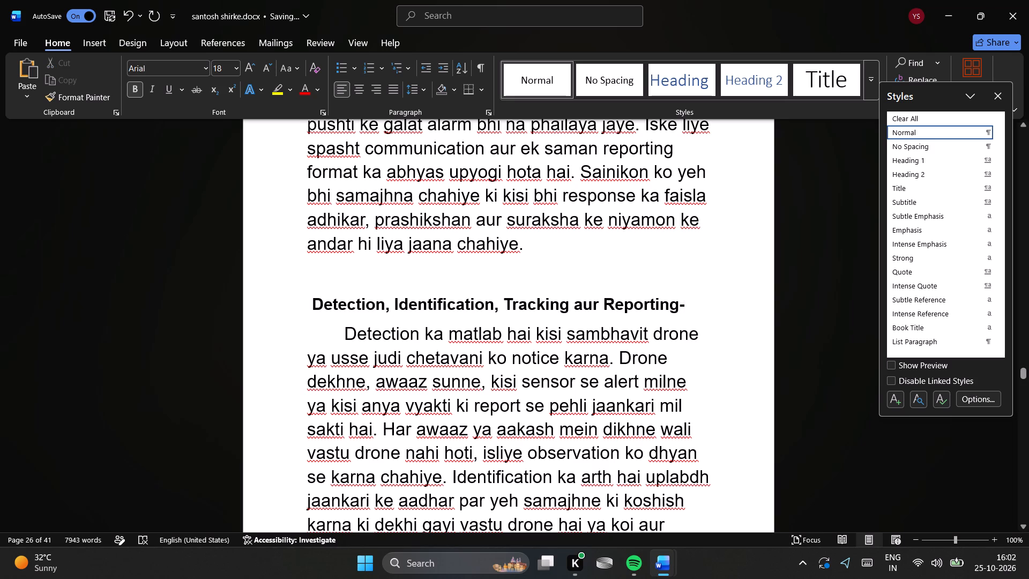
pyautogui.click(993, 95)
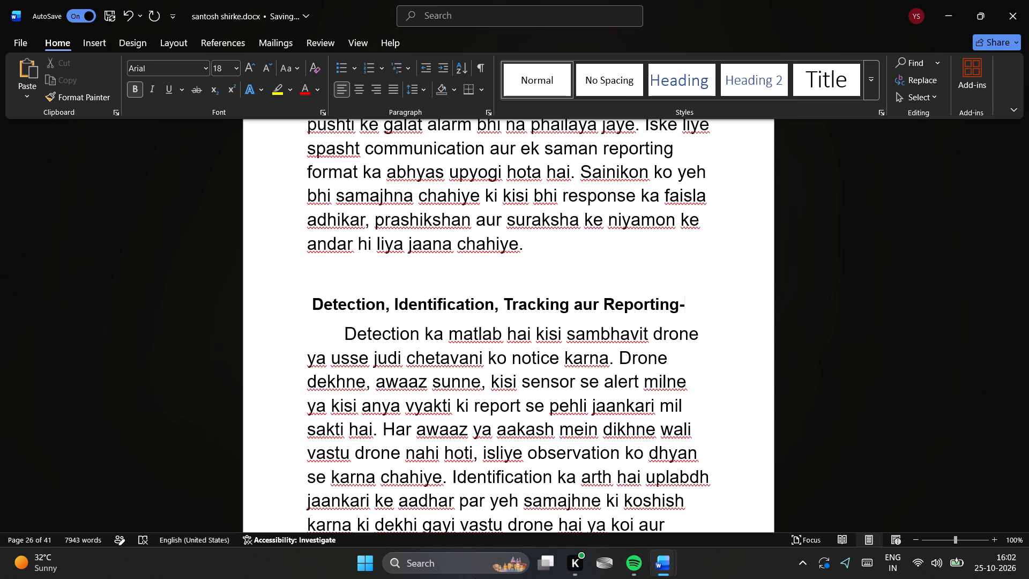
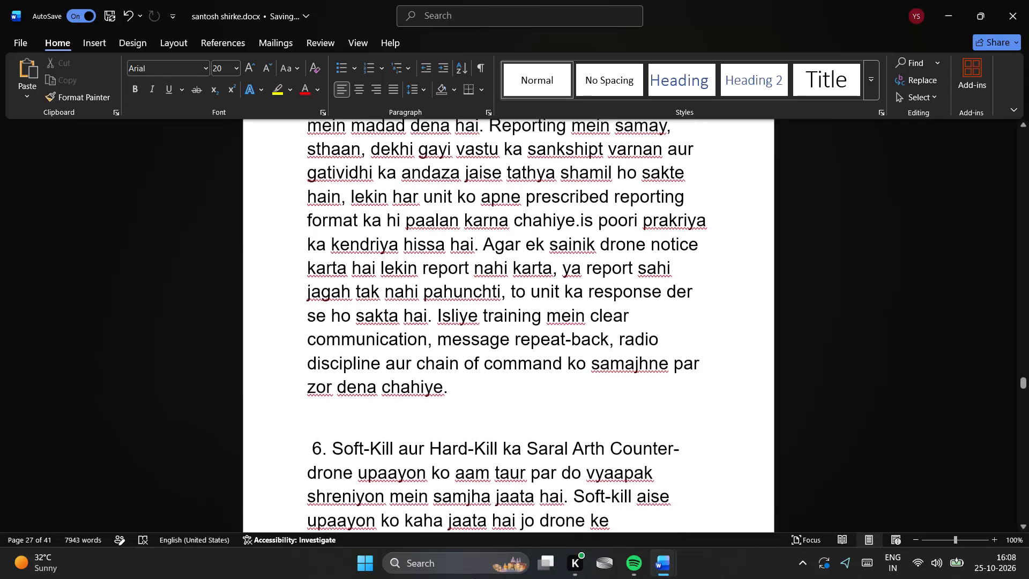
# Bold the section 6 heading text "Soft-Kill aur Hard-Kill ka Saral Arth".
pyautogui.press('Down')
pyautogui.press('Down')
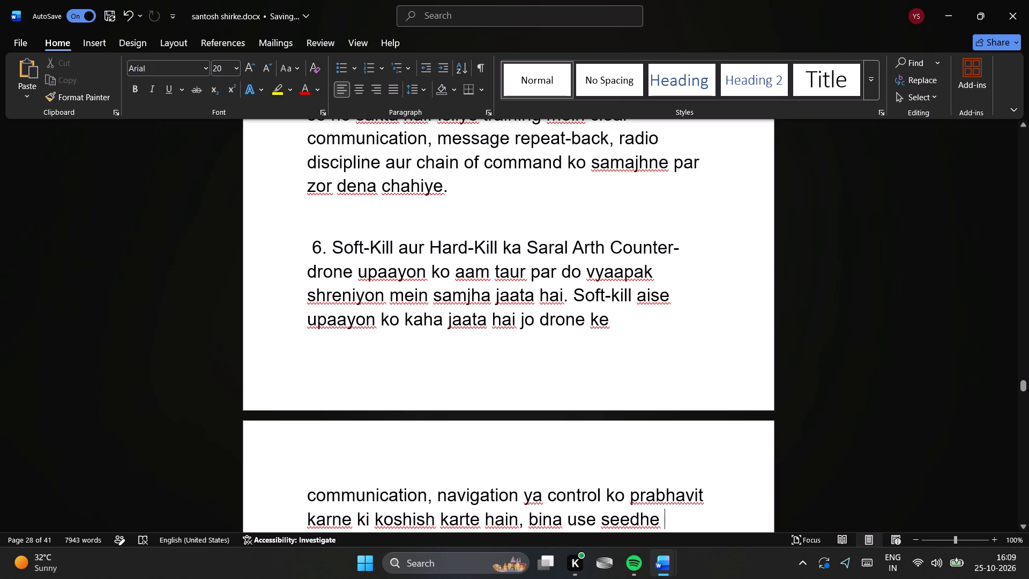
pyautogui.moveTo(333, 246); pyautogui.dragTo(649, 254)
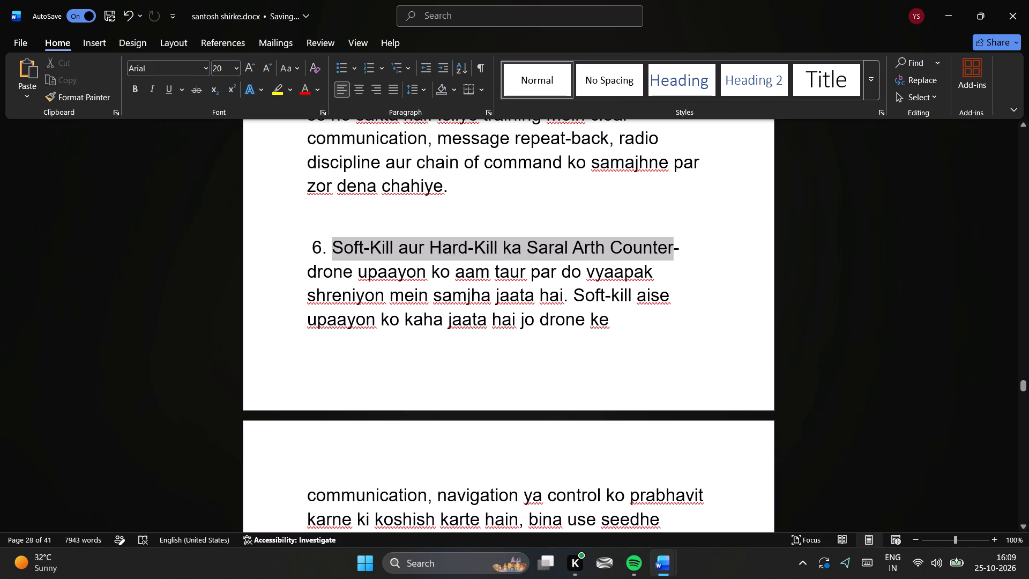
pyautogui.moveTo(649, 254); pyautogui.dragTo(608, 246)
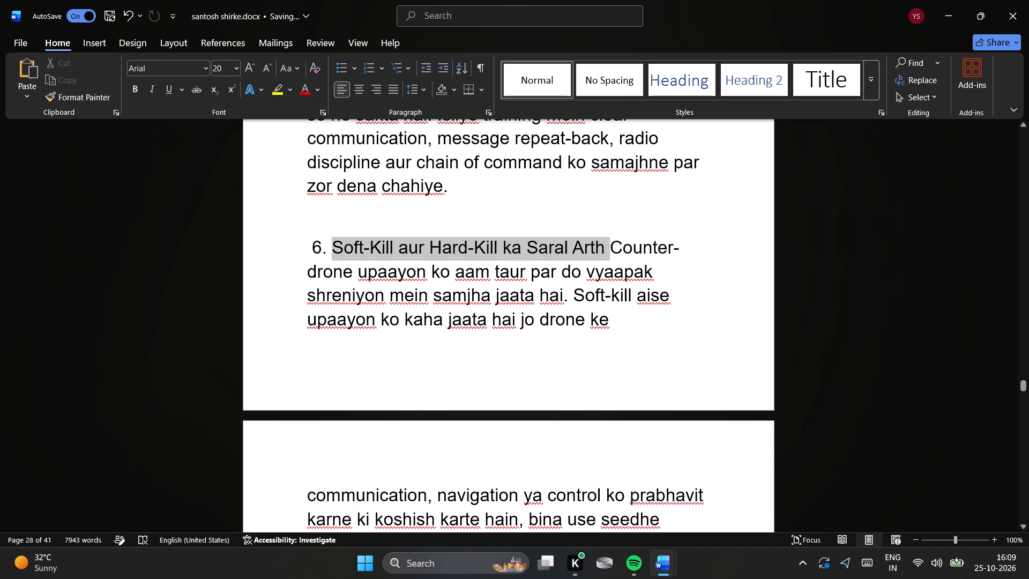
pyautogui.moveTo(608, 246); pyautogui.dragTo(608, 246)
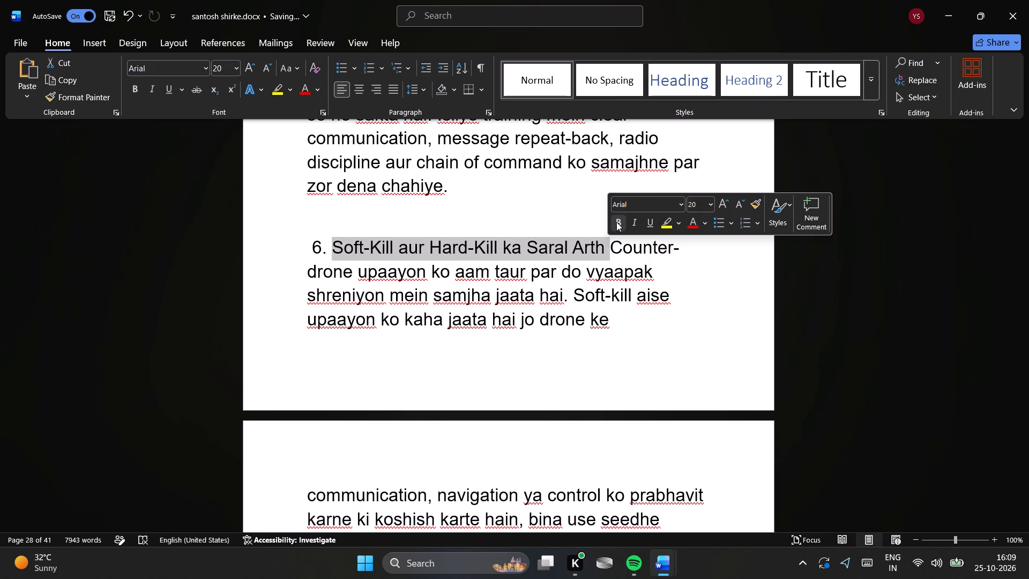
pyautogui.click(616, 222)
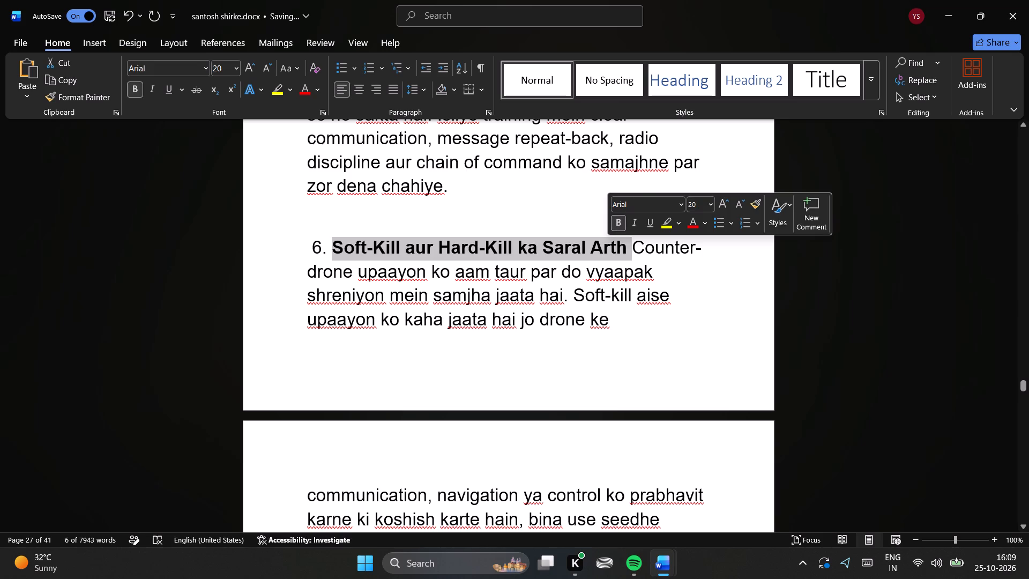
# Add a hyphen after the heading "Soft-Kill aur Hard-Kill ka Saral Arth" and start the body text "Counter-drone upaayon" as a new indented paragraph.
pyautogui.click(631, 246)
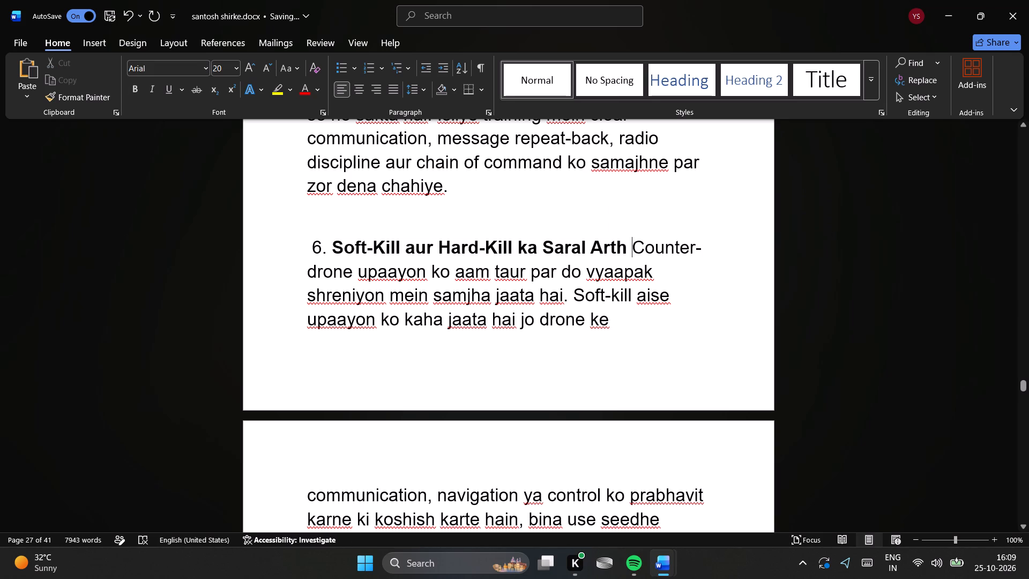
pyautogui.press('-')
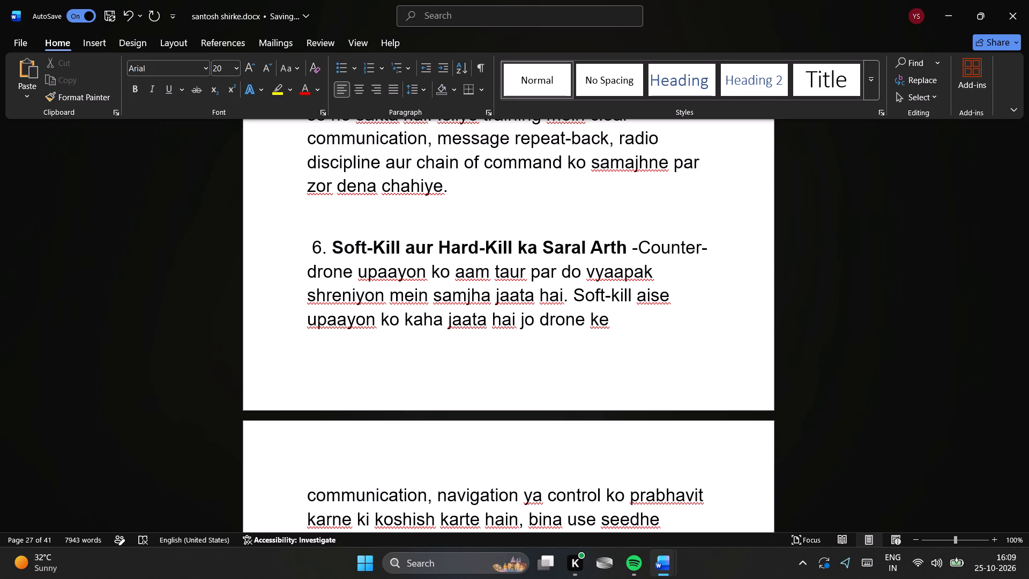
pyautogui.press('Return')
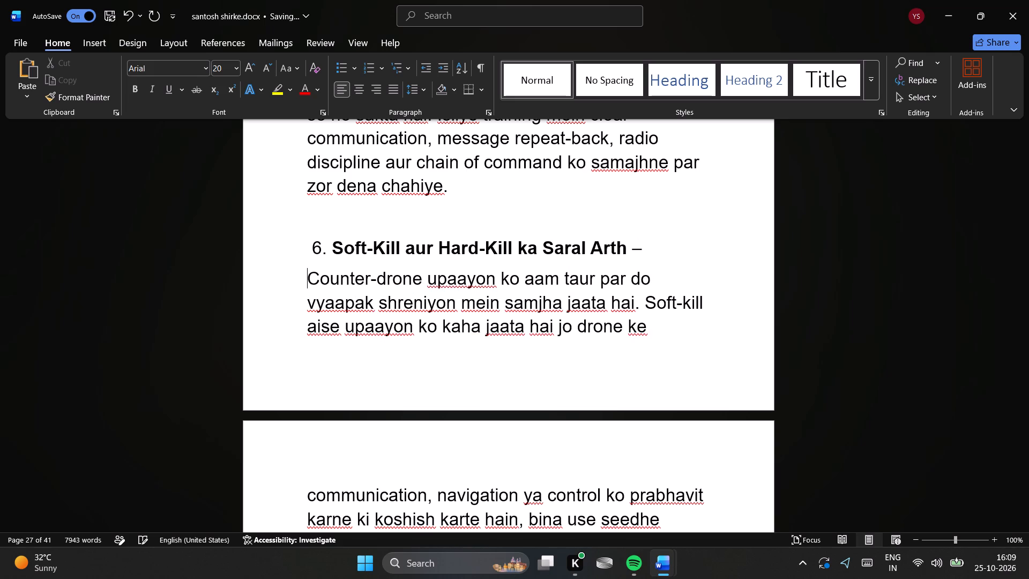
pyautogui.press('Tab')
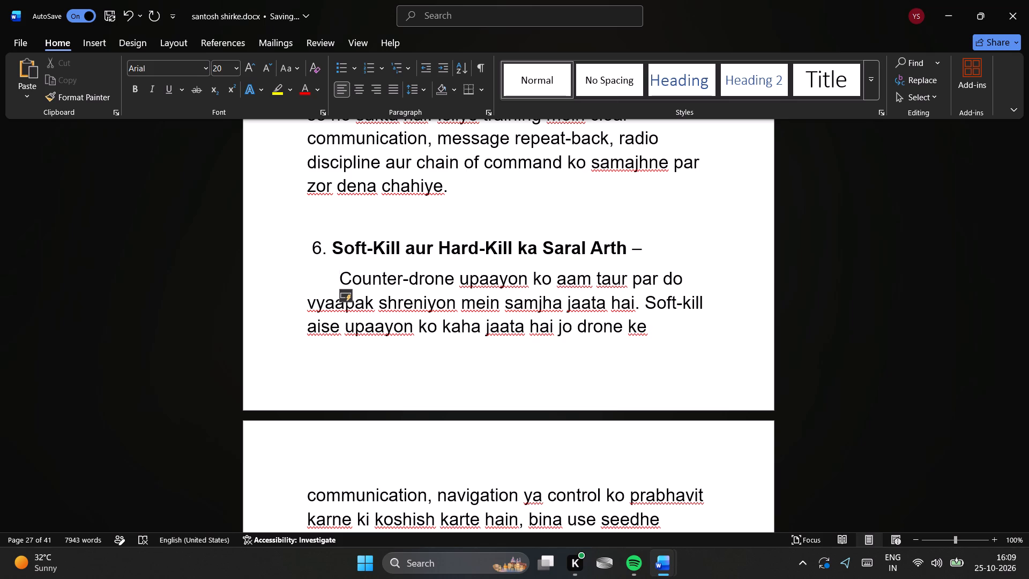
# Go through the body text of the Soft-Kill and Hard-Kill section to find the next section heading.
pyautogui.press('Down')
pyautogui.press('Down')
pyautogui.press('Down')
pyautogui.press('Down')
pyautogui.press('Down')
pyautogui.press('Down')
pyautogui.press('Down')
pyautogui.press('Down')
pyautogui.press('Down')
pyautogui.press('Down')
pyautogui.press('Down')
pyautogui.press('Down')
pyautogui.press('Down')
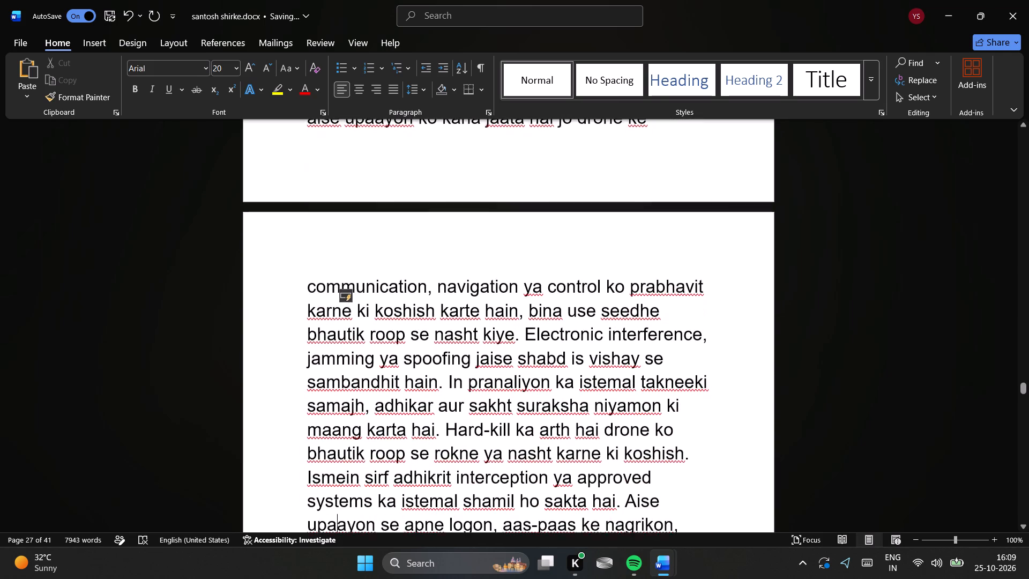
pyautogui.press('Down')
pyautogui.press('Down')
pyautogui.press('Down')
pyautogui.press('Down')
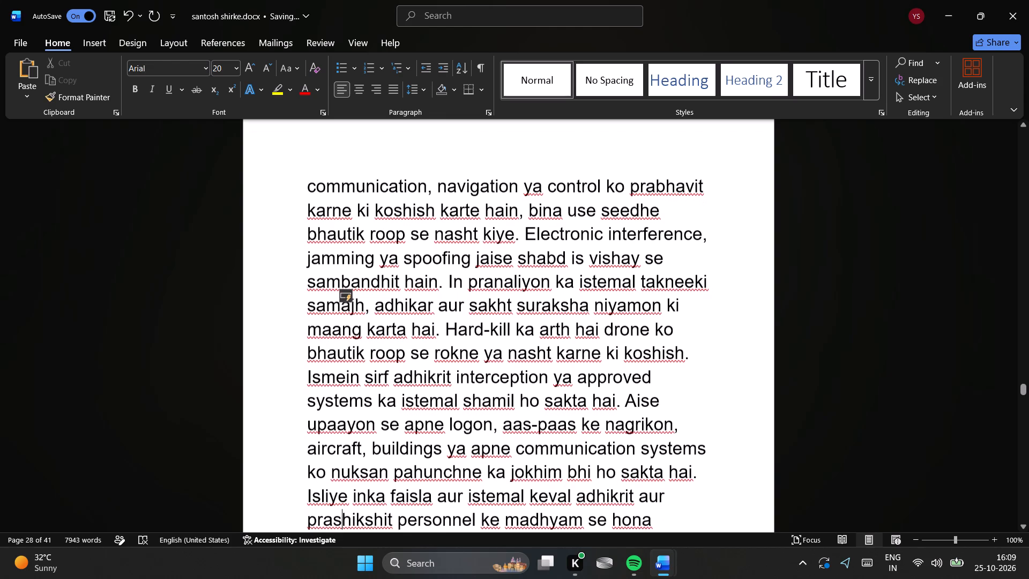
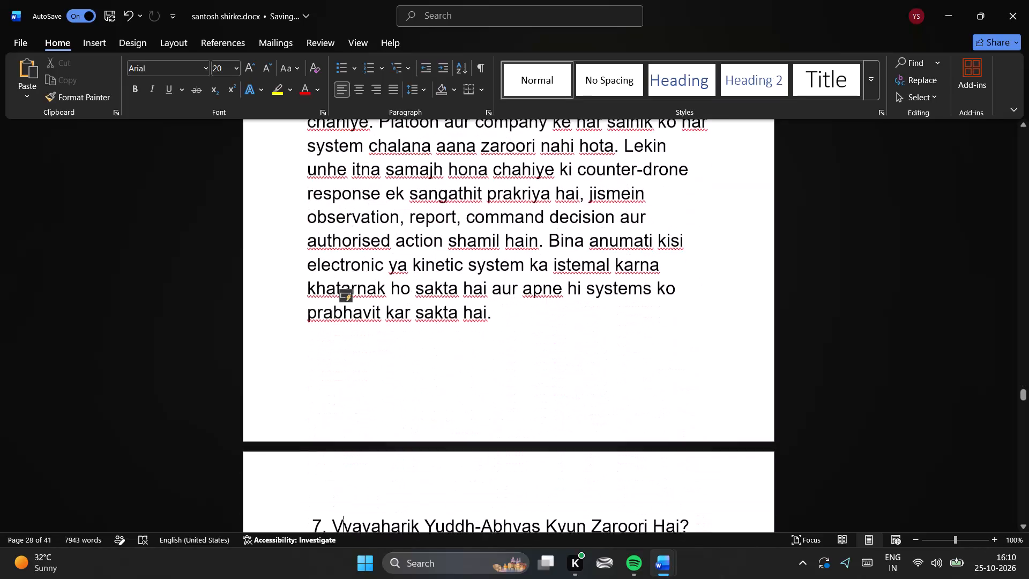
# Look through the unformatted essay text from section 7, "Vyavaharik Yuddh-Abhyas Kyun Zaroori Hai?", through section 11 to the "A. ACTIVE MEASURES" part.
pyautogui.press('Down')
pyautogui.press('Down')
pyautogui.press('Down')
pyautogui.press('Down')
pyautogui.press('Down')
pyautogui.press('Down')
pyautogui.press('Down')
pyautogui.press('Down')
pyautogui.press('Down')
pyautogui.press('Down')
pyautogui.press('Down')
pyautogui.press('Down')
pyautogui.press('Down')
pyautogui.press('Down')
pyautogui.press('Down')
pyautogui.press('Down')
pyautogui.press('Down')
pyautogui.press('Down')
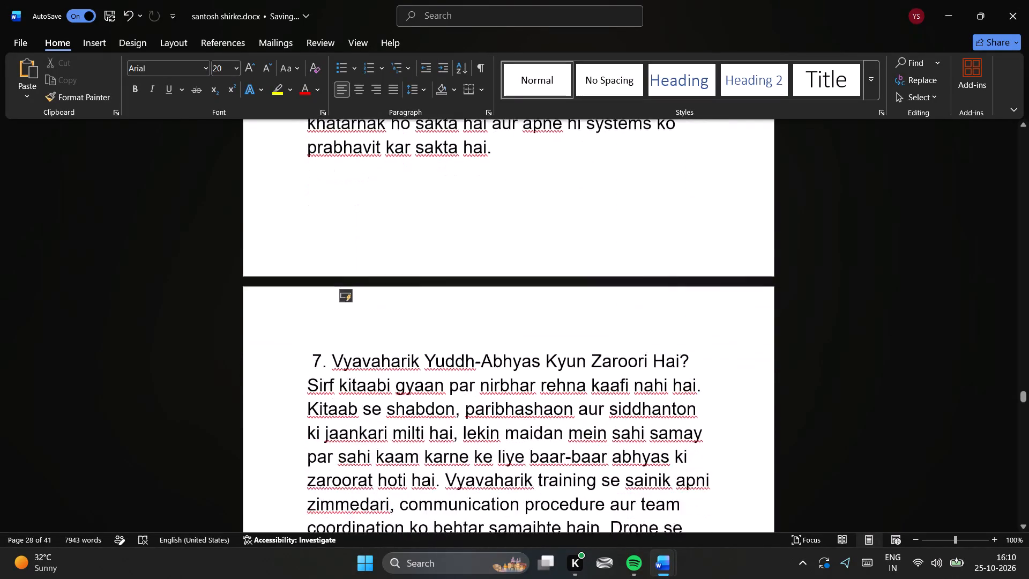
pyautogui.press('Down')
pyautogui.press('Down')
pyautogui.press('Down')
pyautogui.press('Down')
pyautogui.press('Down')
pyautogui.press('Down')
pyautogui.press('Down')
pyautogui.press('Down')
pyautogui.press('Down')
pyautogui.press('Down')
pyautogui.press('Down')
pyautogui.press('Down')
pyautogui.press('Down')
pyautogui.press('Down')
pyautogui.press('Down')
pyautogui.press('Down')
pyautogui.press('Down')
pyautogui.press('Down')
pyautogui.press('Down')
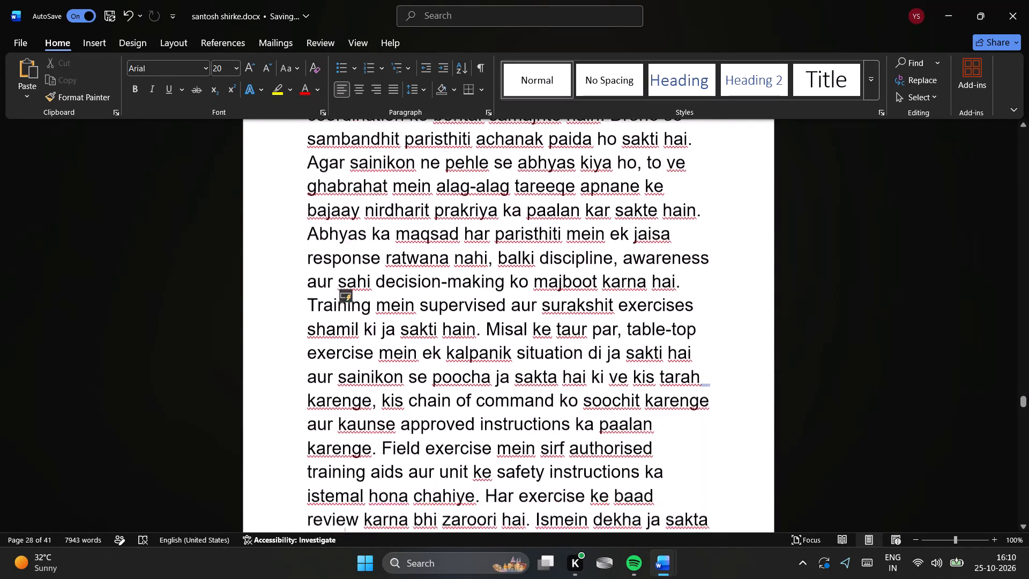
pyautogui.press('Down')
pyautogui.press('Down')
pyautogui.press('Down')
pyautogui.press('Down')
pyautogui.press('Down')
pyautogui.press('Down')
pyautogui.press('Down')
pyautogui.press('Down')
pyautogui.press('Down')
pyautogui.press('Down')
pyautogui.press('Down')
pyautogui.press('Down')
pyautogui.press('Down')
pyautogui.press('Down')
pyautogui.press('Down')
pyautogui.press('Down')
pyautogui.press('Down')
pyautogui.press('Down')
pyautogui.press('Down')
pyautogui.press('Down')
pyautogui.press('Down')
pyautogui.press('Down')
pyautogui.press('Down')
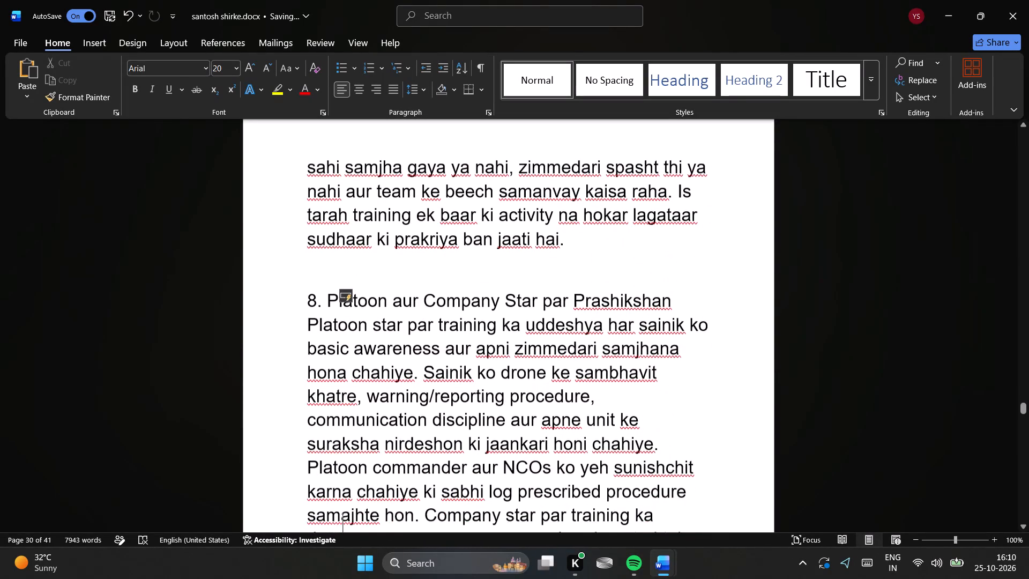
pyautogui.press('Down')
pyautogui.press('Down')
pyautogui.press('Down')
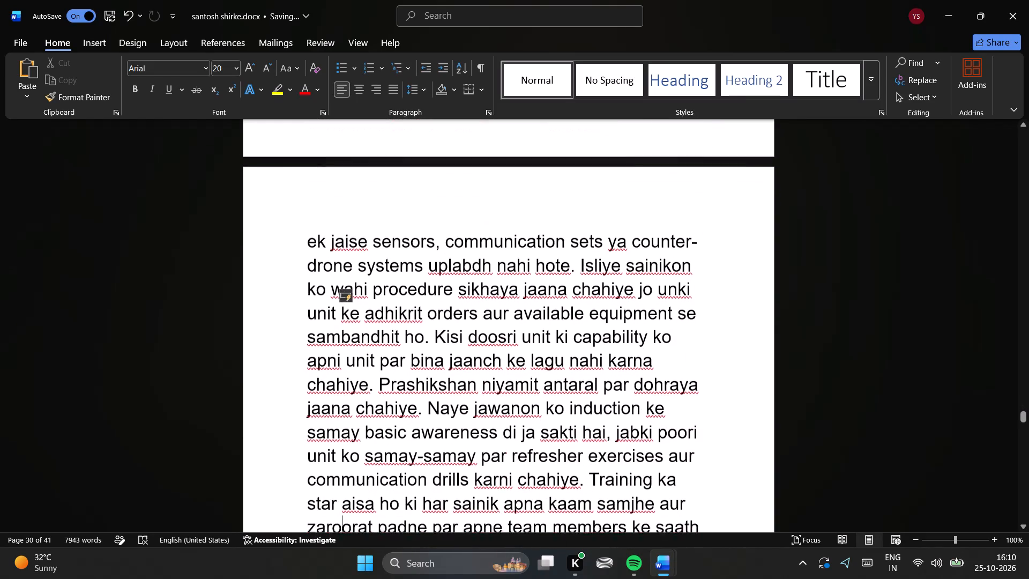
pyautogui.press('Down')
pyautogui.press('Down')
pyautogui.press('Down')
pyautogui.press('Down')
pyautogui.press('Down')
pyautogui.press('Down')
pyautogui.press('Down')
pyautogui.press('Down')
pyautogui.press('Down')
pyautogui.press('Down')
pyautogui.press('Down')
pyautogui.press('Down')
pyautogui.press('Down')
pyautogui.press('Down')
pyautogui.press('Down')
pyautogui.press('Down')
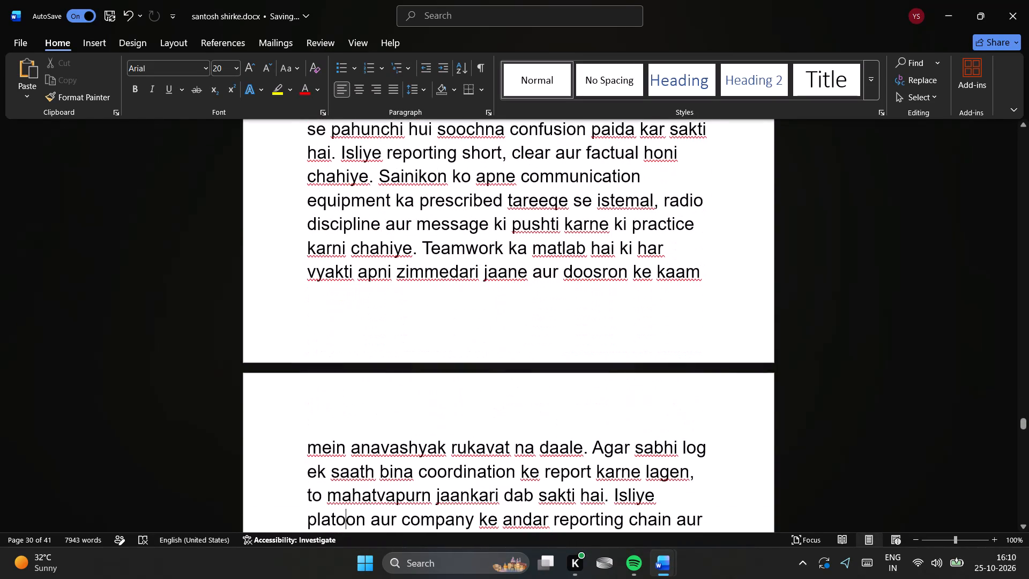
pyautogui.press('Down')
pyautogui.press('Down')
pyautogui.press('Down')
pyautogui.press('Down')
pyautogui.press('Down')
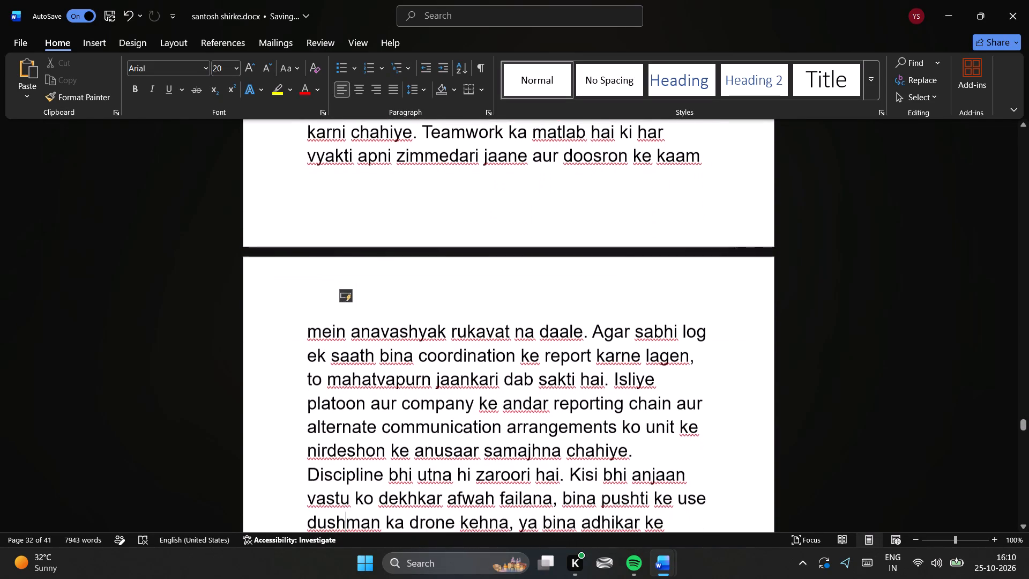
pyautogui.press('Down')
pyautogui.press('Down')
pyautogui.press('Down')
pyautogui.press('Down')
pyautogui.press('Down')
pyautogui.press('Down')
pyautogui.press('Down')
pyautogui.press('Down')
pyautogui.press('Down')
pyautogui.press('Down')
pyautogui.press('Down')
pyautogui.press('Down')
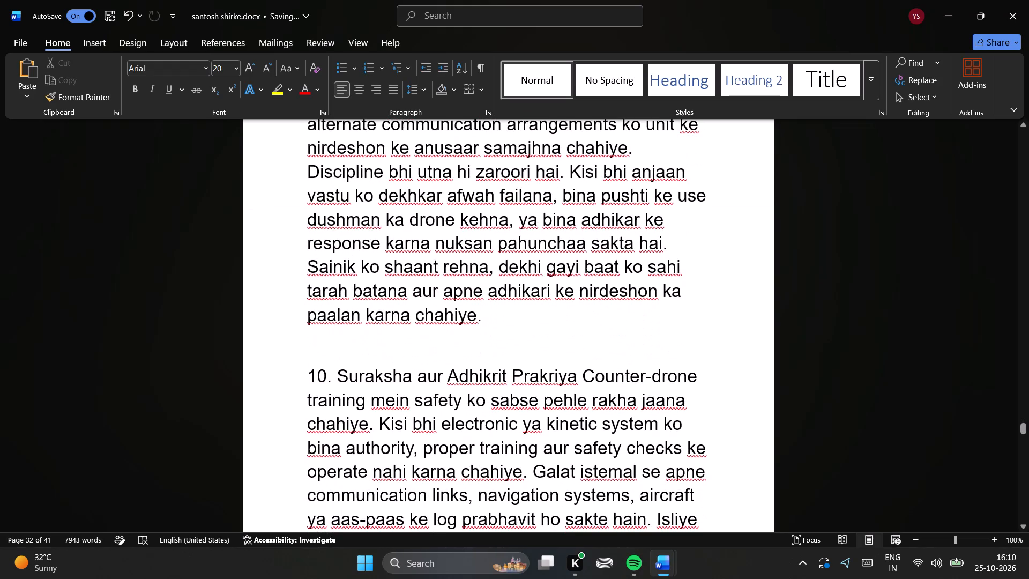
pyautogui.press('Down')
pyautogui.press('Down')
pyautogui.press('Down')
pyautogui.press('Down')
pyautogui.press('Down')
pyautogui.press('Down')
pyautogui.press('Down')
pyautogui.press('Down')
pyautogui.press('Down')
pyautogui.press('Down')
pyautogui.press('Down')
pyautogui.press('Down')
pyautogui.press('Down')
pyautogui.press('Down')
pyautogui.press('Down')
pyautogui.press('Down')
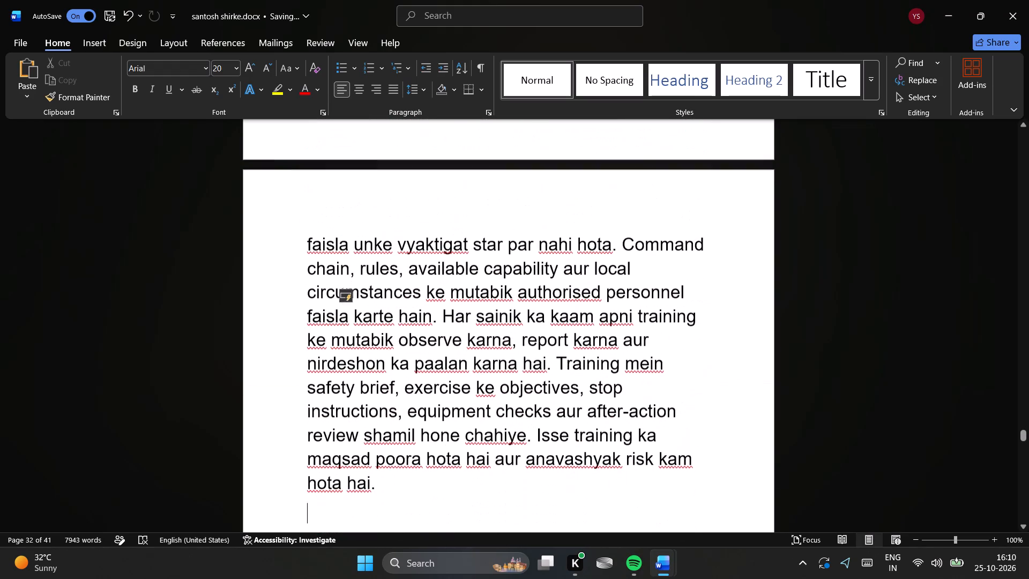
pyautogui.press('Down')
pyautogui.press('Down')
pyautogui.press('Down')
pyautogui.press('Down')
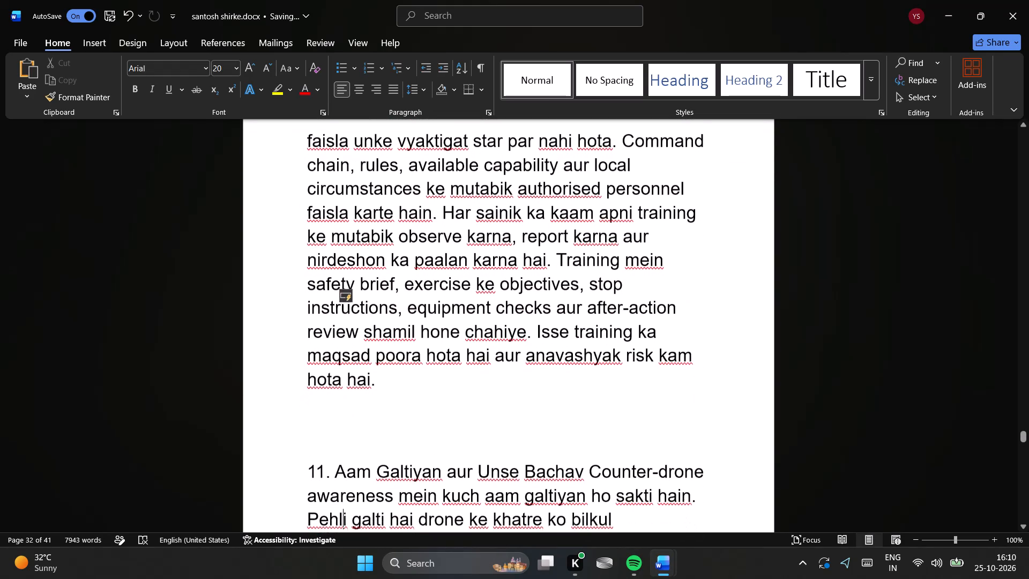
pyautogui.press('Down')
pyautogui.press('Down')
pyautogui.press('Down')
pyautogui.press('Down')
pyautogui.press('Down')
pyautogui.press('Down')
pyautogui.press('Down')
pyautogui.press('Down')
pyautogui.press('Down')
pyautogui.press('Down')
pyautogui.press('Down')
pyautogui.press('Down')
pyautogui.press('Down')
pyautogui.press('Down')
pyautogui.press('Down')
pyautogui.press('Down')
pyautogui.press('Down')
pyautogui.press('Down')
pyautogui.press('Down')
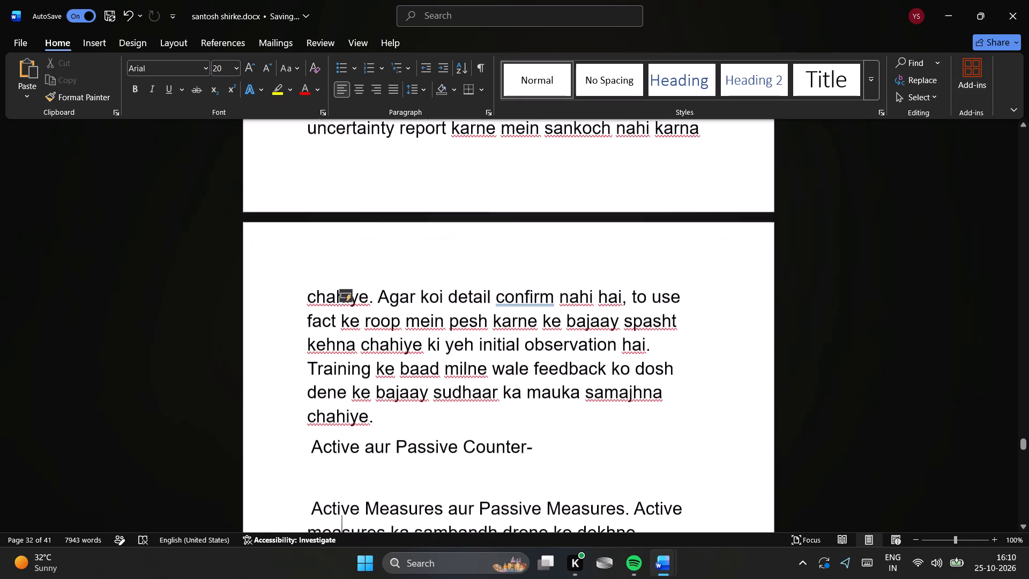
pyautogui.press('Down')
pyautogui.press('Down')
pyautogui.press('Down')
pyautogui.press('Down')
pyautogui.press('Down')
pyautogui.press('Down')
pyautogui.press('Down')
pyautogui.press('Down')
pyautogui.press('Down')
pyautogui.press('Down')
pyautogui.press('Down')
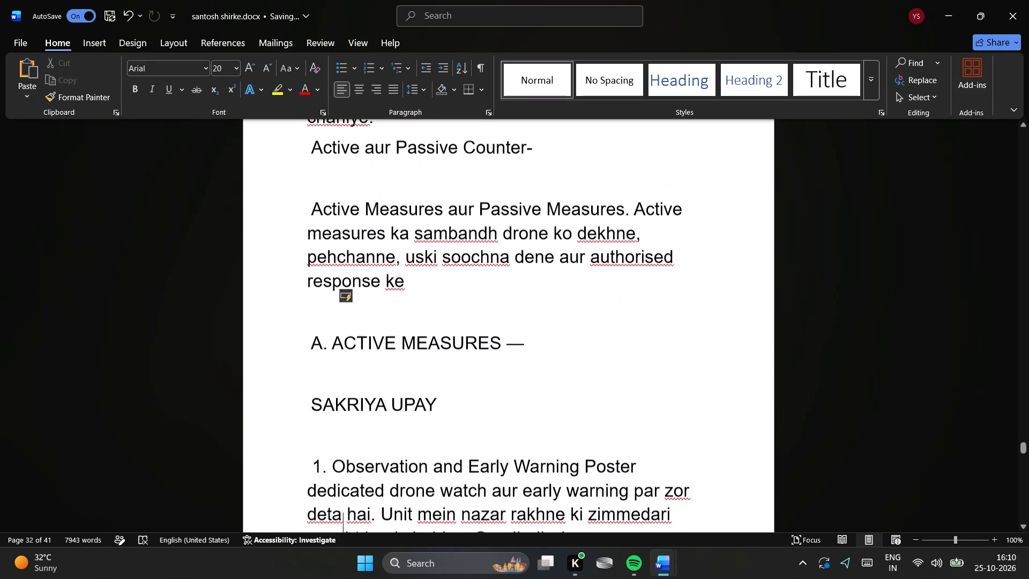
pyautogui.press('Down')
pyautogui.press('Down')
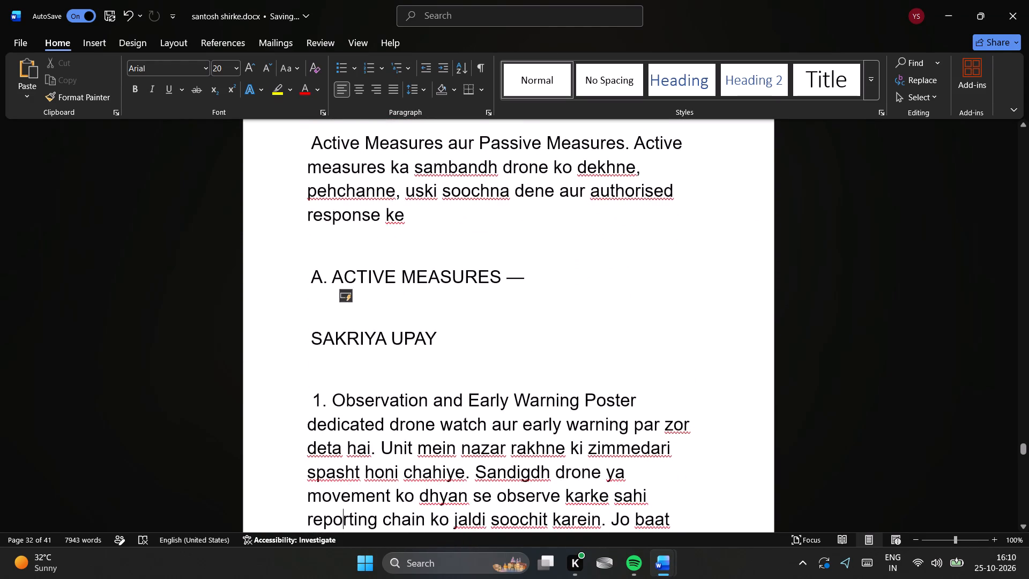
# Read through the "A. ACTIVE MEASURES — SAKRIYA UPAY" text as far as the "B. PASSIVE MEASURES" heading.
pyautogui.press('Down')
pyautogui.press('Down')
pyautogui.press('Down')
pyautogui.press('Down')
pyautogui.press('Down')
pyautogui.press('Down')
pyautogui.press('Down')
pyautogui.press('Down')
pyautogui.press('Down')
pyautogui.press('Down')
pyautogui.press('Down')
pyautogui.press('Down')
pyautogui.press('Down')
pyautogui.press('Down')
pyautogui.press('Down')
pyautogui.press('Down')
pyautogui.press('Down')
pyautogui.press('Down')
pyautogui.press('Down')
pyautogui.press('Down')
pyautogui.press('Down')
pyautogui.press('Down')
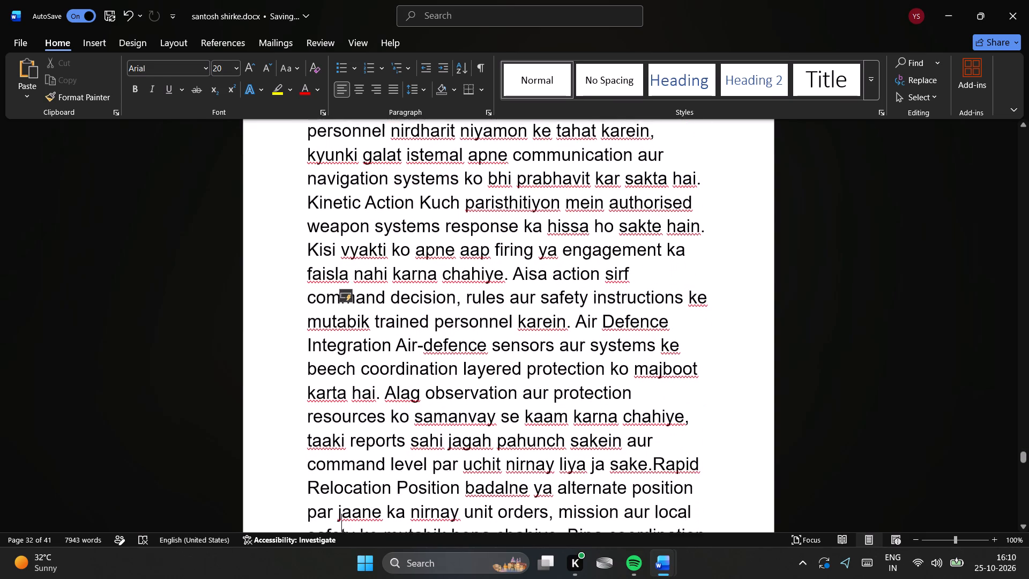
pyautogui.press('Down')
pyautogui.press('Down')
pyautogui.press('Down')
pyautogui.press('Down')
pyautogui.press('Down')
pyautogui.press('Down')
pyautogui.press('Down')
pyautogui.press('Down')
pyautogui.press('Down')
pyautogui.press('Down')
pyautogui.press('Down')
pyautogui.press('Down')
pyautogui.press('Down')
pyautogui.press('Down')
pyautogui.press('Down')
pyautogui.press('Down')
pyautogui.press('Down')
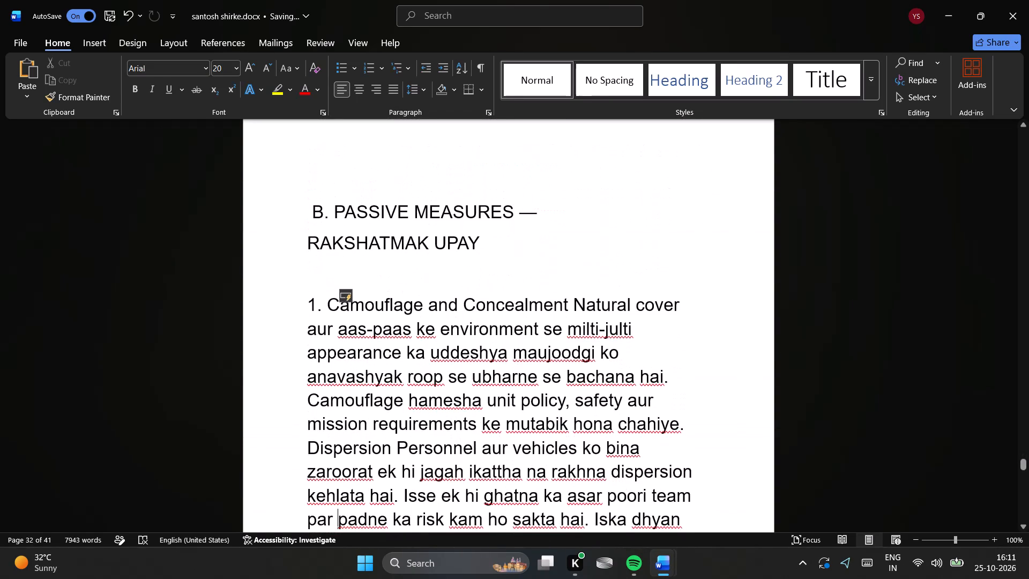
# Look through the Passive Measures text and the closing paragraphs, continuing to the section 12 "POSTER SE LI GAYI JAANKARI" page.
pyautogui.press('Down')
pyautogui.press('Down')
pyautogui.press('Down')
pyautogui.press('Down')
pyautogui.press('Down')
pyautogui.press('Down')
pyautogui.press('Down')
pyautogui.press('Down')
pyautogui.press('Down')
pyautogui.press('Down')
pyautogui.press('Down')
pyautogui.press('Down')
pyautogui.press('Down')
pyautogui.press('Down')
pyautogui.press('Down')
pyautogui.press('Down')
pyautogui.press('Down')
pyautogui.press('Down')
pyautogui.press('Down')
pyautogui.press('Down')
pyautogui.press('Down')
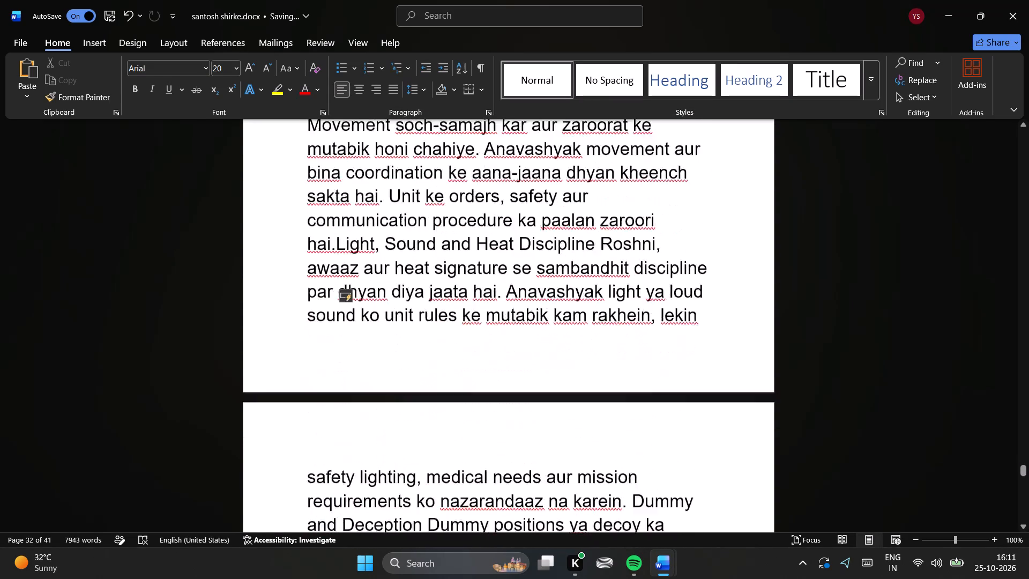
pyautogui.press('Down')
pyautogui.press('Down')
pyautogui.press('Down')
pyautogui.press('Down')
pyautogui.press('Down')
pyautogui.press('Down')
pyautogui.press('Down')
pyautogui.press('Down')
pyautogui.press('Down')
pyautogui.press('Down')
pyautogui.press('Down')
pyautogui.press('Down')
pyautogui.press('Down')
pyautogui.press('Down')
pyautogui.press('Down')
pyautogui.press('Down')
pyautogui.press('Down')
pyautogui.press('Down')
pyautogui.press('Down')
pyautogui.press('Down')
pyautogui.press('Down')
pyautogui.press('Down')
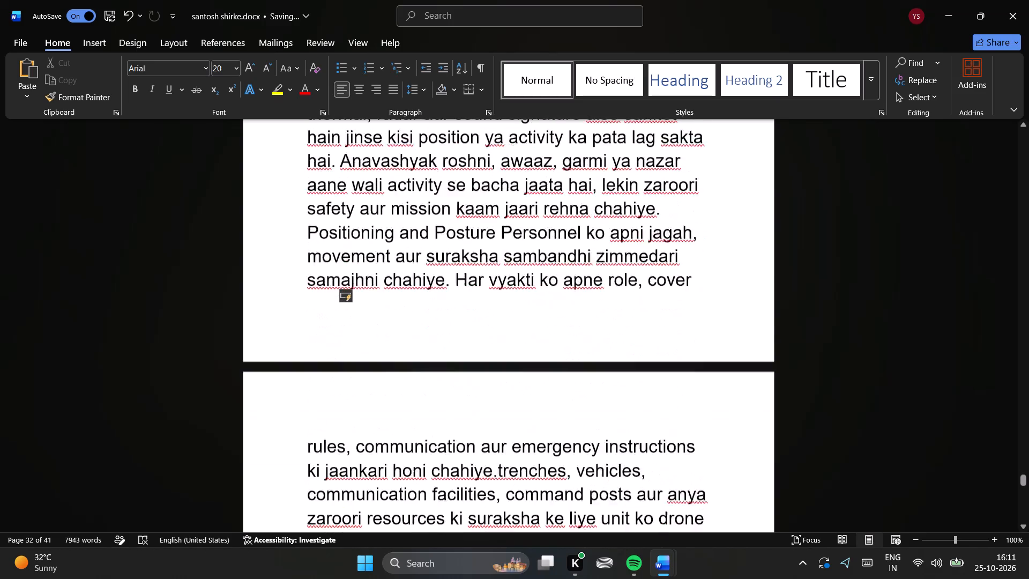
pyautogui.press('Down')
pyautogui.press('Down')
pyautogui.press('Down')
pyautogui.press('Down')
pyautogui.press('Down')
pyautogui.press('Down')
pyautogui.press('Down')
pyautogui.press('Down')
pyautogui.press('Down')
pyautogui.press('Down')
pyautogui.press('Down')
pyautogui.press('Down')
pyautogui.press('Down')
pyautogui.press('Down')
pyautogui.press('Down')
pyautogui.press('Down')
pyautogui.press('Down')
pyautogui.press('Down')
pyautogui.press('Down')
pyautogui.press('Down')
pyautogui.press('Down')
pyautogui.press('Down')
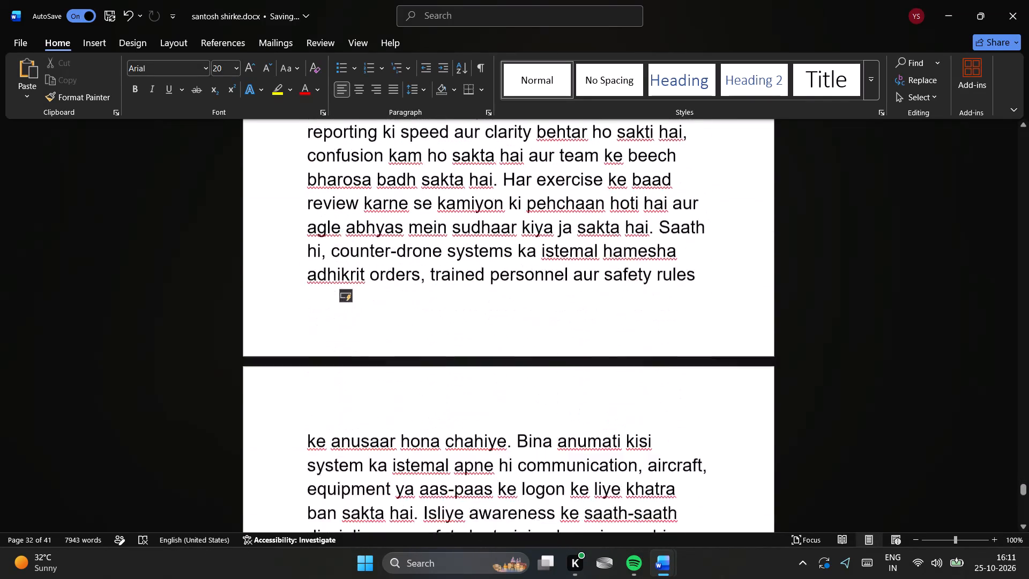
pyautogui.press('Down')
pyautogui.press('Down')
pyautogui.press('Down')
pyautogui.press('Down')
pyautogui.press('Down')
pyautogui.press('Down')
pyautogui.press('Down')
pyautogui.press('Down')
pyautogui.press('Down')
pyautogui.press('Down')
pyautogui.press('Down')
pyautogui.press('Down')
pyautogui.press('Down')
pyautogui.press('Down')
pyautogui.press('Down')
pyautogui.press('Down')
pyautogui.press('Down')
pyautogui.press('Down')
pyautogui.press('Down')
pyautogui.press('Down')
pyautogui.press('Down')
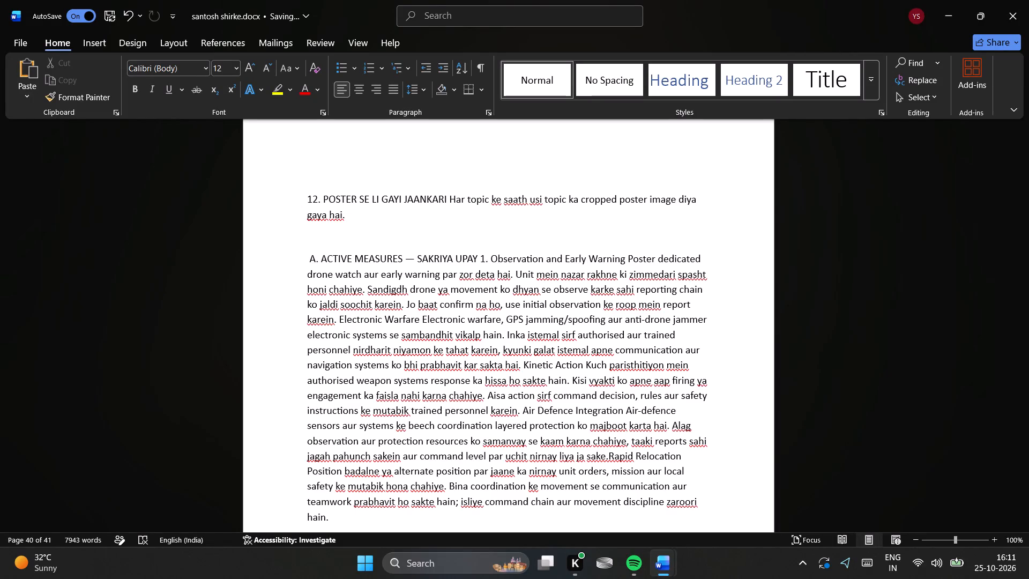
# Save the document.
pyautogui.hotkey('ctrl', 's')
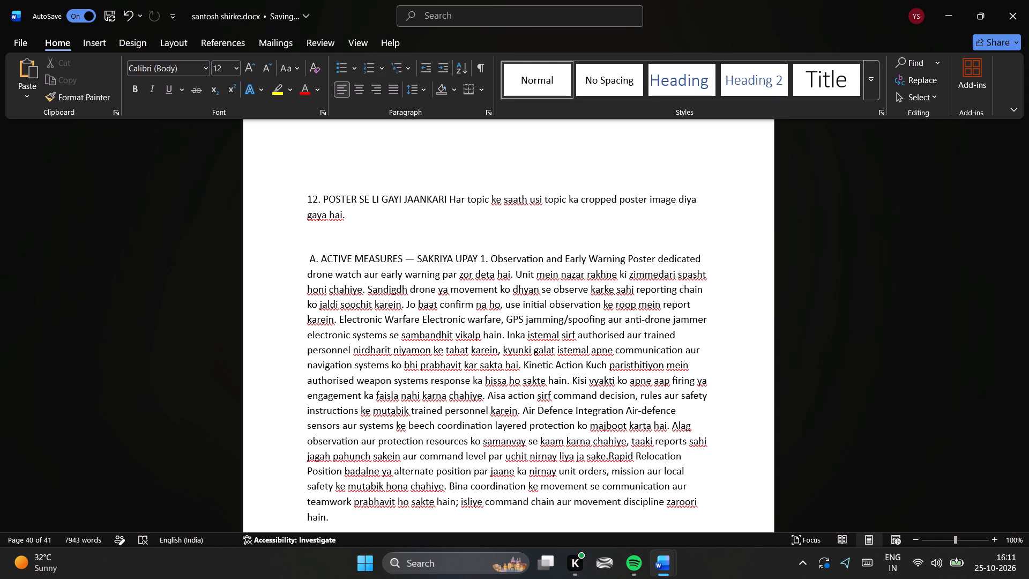
pyautogui.hotkey('ctrl', 's')
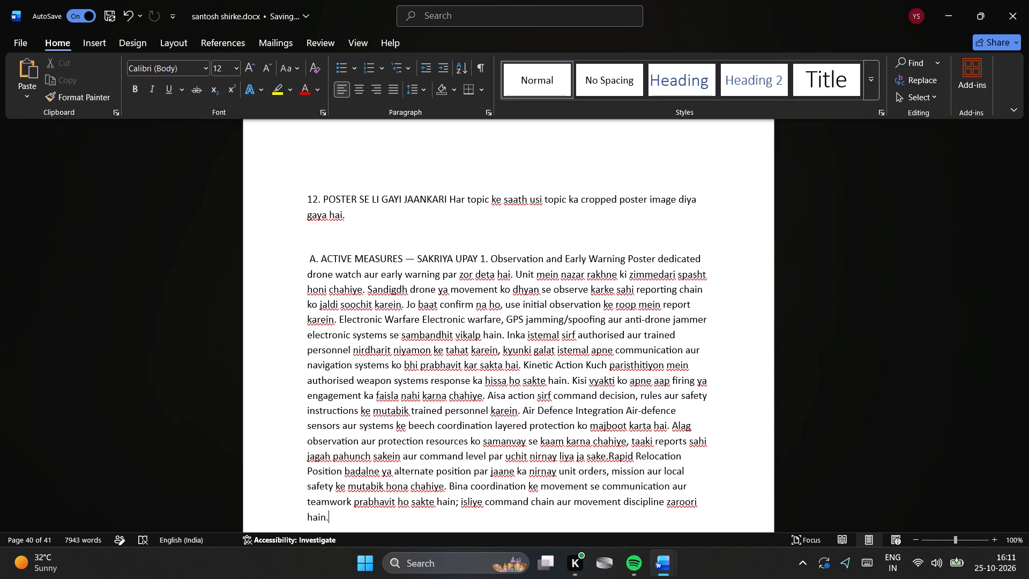